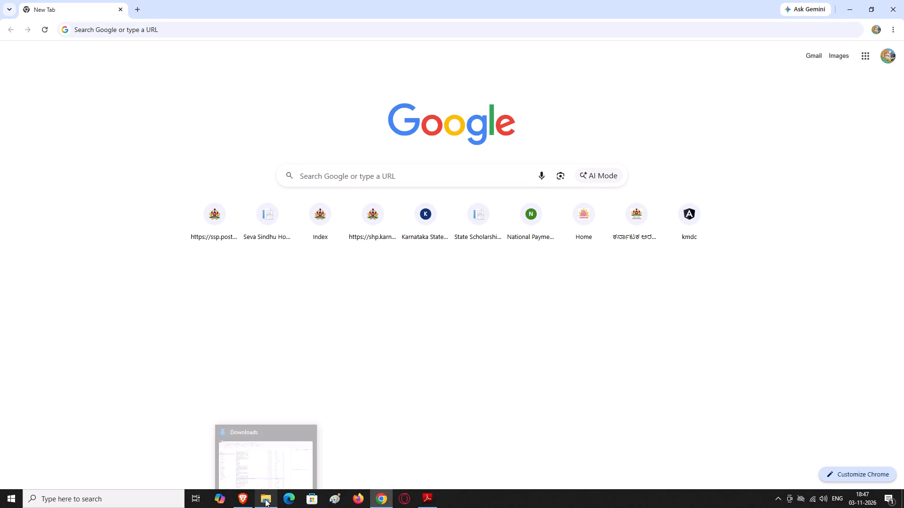
Open the most recently modified Kannada Word letter from the Documents folder.
{"action": "left_click", "coordinate": [267, 478]}
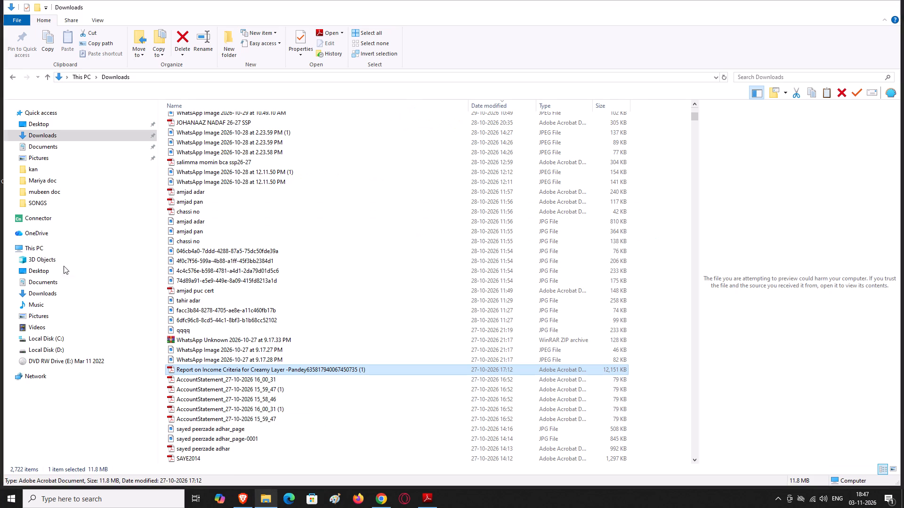
{"action": "left_click", "coordinate": [50, 151]}
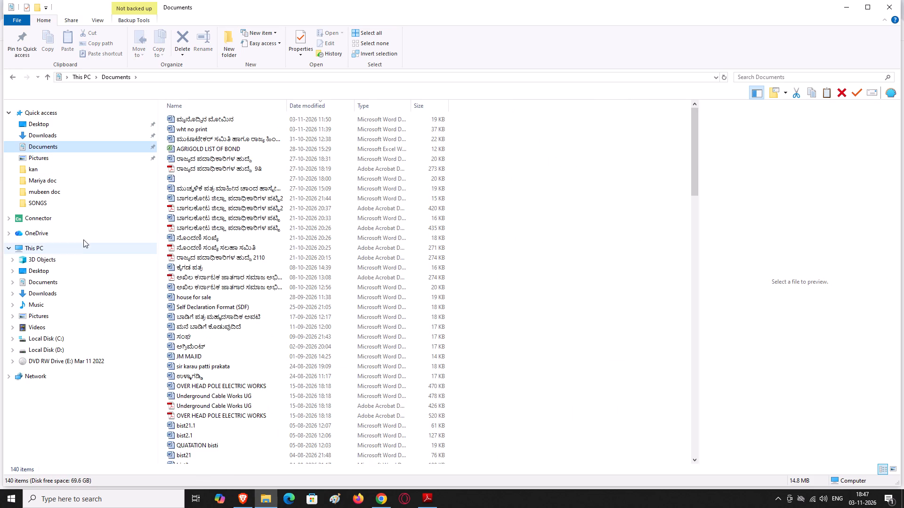
{"action": "right_click", "coordinate": [213, 120]}
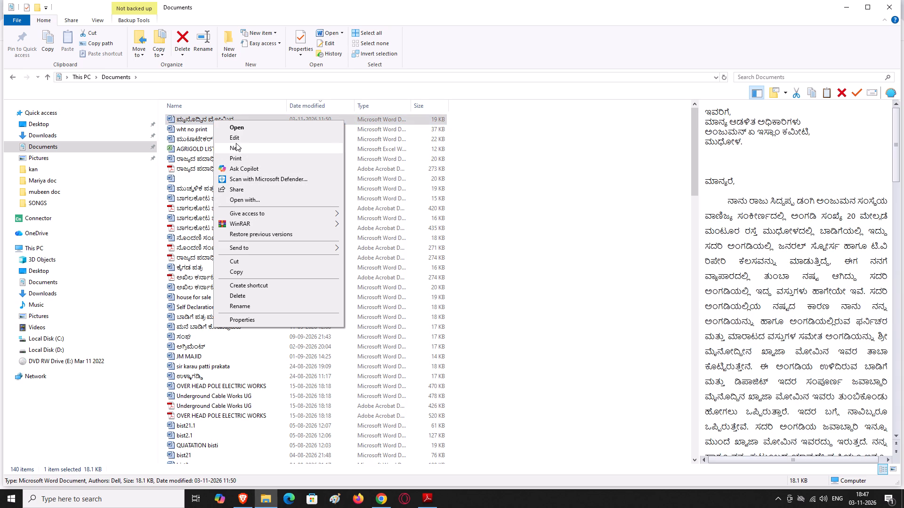
{"action": "left_click", "coordinate": [236, 131]}
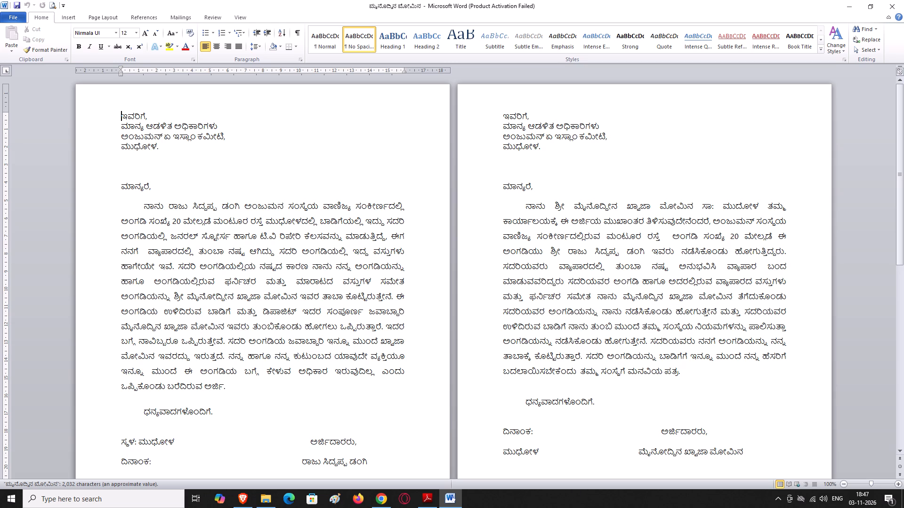
Copy the entire letter on the third page of the document, from the salutation to the applicant's signature line.
{"action": "scroll", "coordinate": [434, 326], "scroll_direction": "down", "scroll_amount": 13}
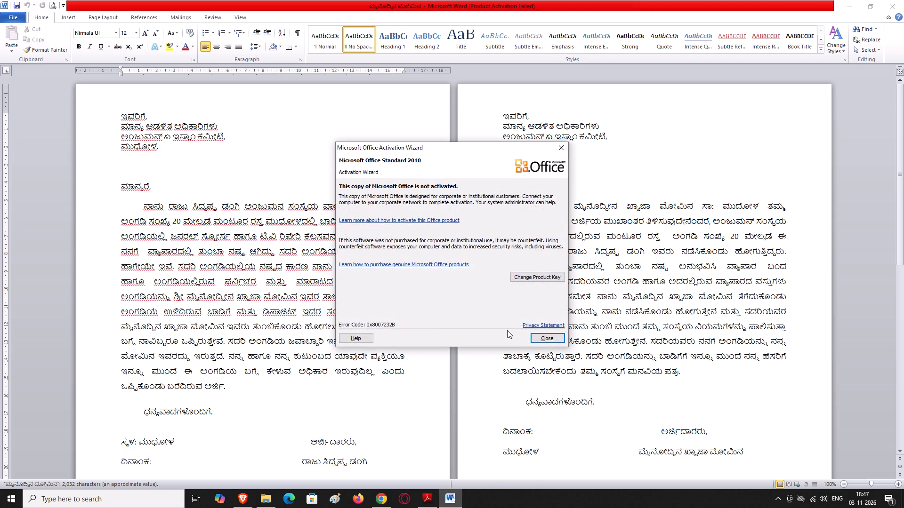
{"action": "left_click", "coordinate": [534, 336]}
{"action": "scroll", "coordinate": [419, 343], "scroll_direction": "down", "scroll_amount": 20}
{"action": "scroll", "coordinate": [419, 343], "scroll_direction": "down", "scroll_amount": 2}
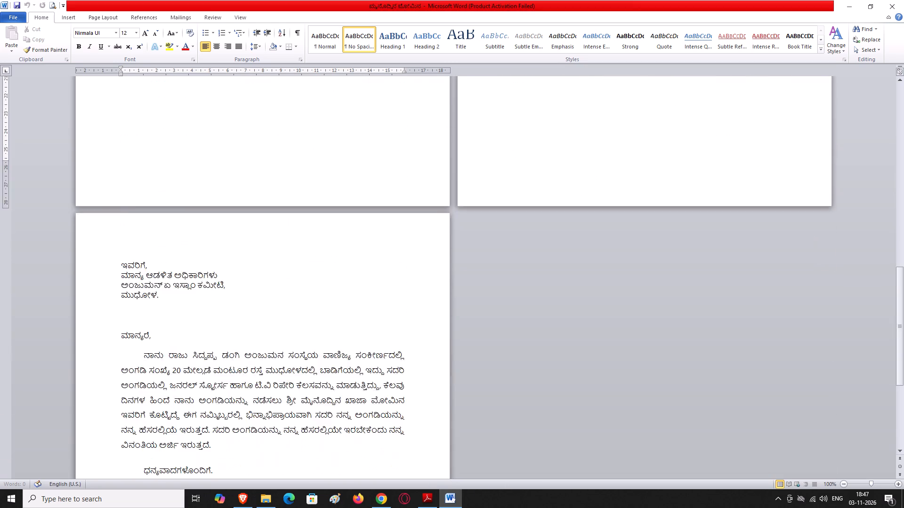
{"action": "scroll", "coordinate": [416, 345], "scroll_direction": "down", "scroll_amount": 4}
{"action": "scroll", "coordinate": [175, 128], "scroll_direction": "up", "scroll_amount": 1}
{"action": "left_click_drag", "start_coordinate": [103, 95], "coordinate": [206, 283]}
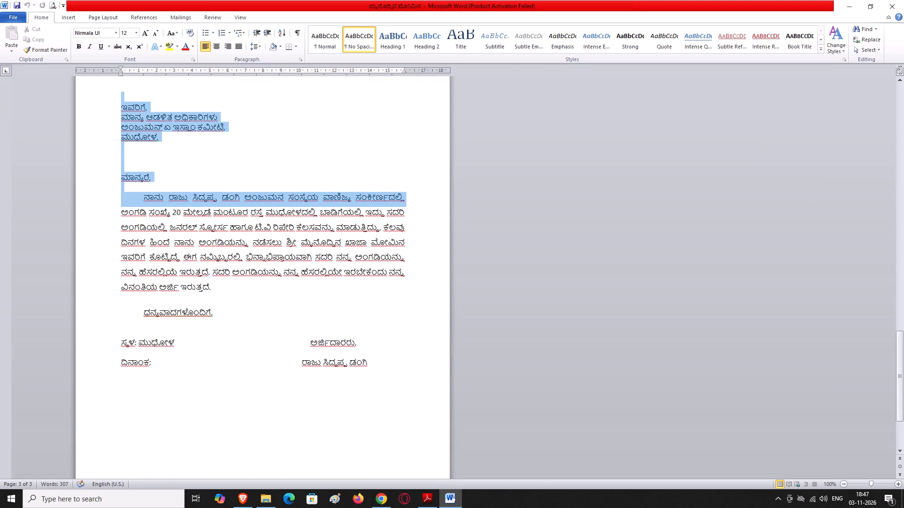
{"action": "left_click_drag", "start_coordinate": [206, 283], "coordinate": [354, 480]}
{"action": "key", "text": "ctrl+c"}
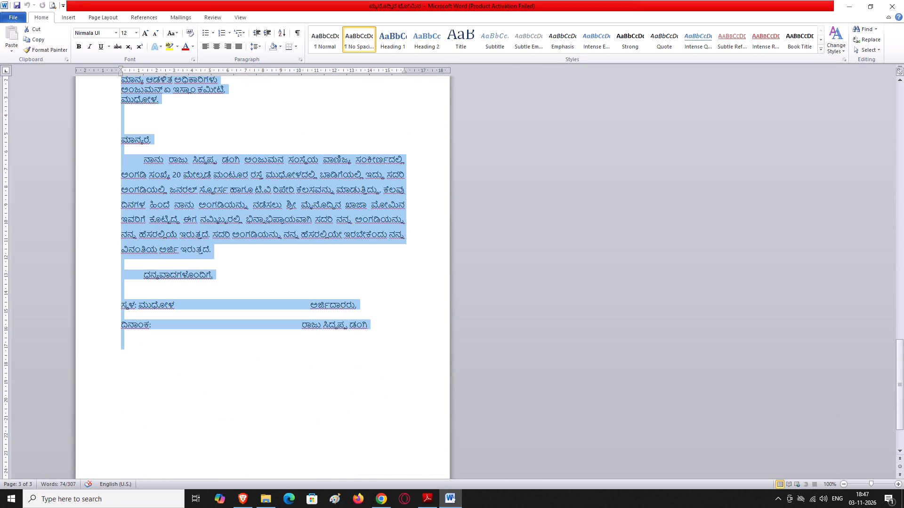
Close the letter document and minimize the file and browser windows to reach the desktop.
{"action": "left_click", "coordinate": [22, 15]}
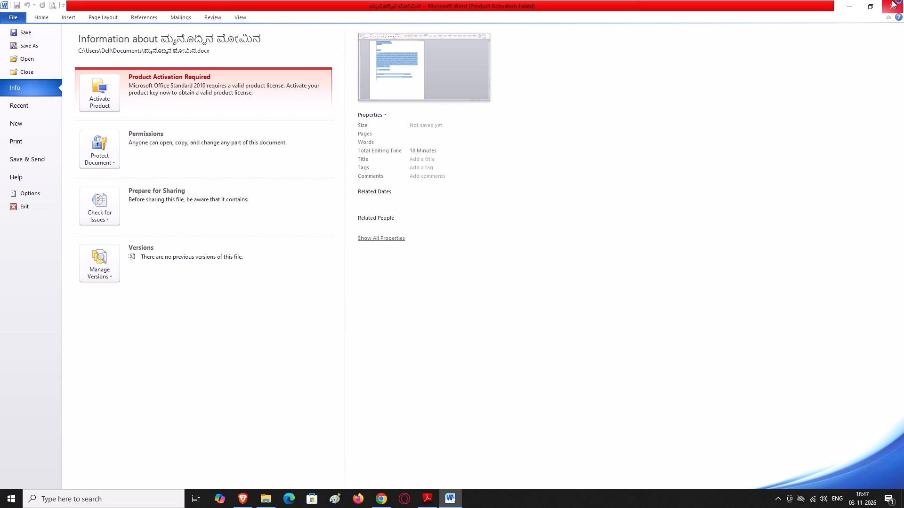
{"action": "left_click", "coordinate": [892, 0]}
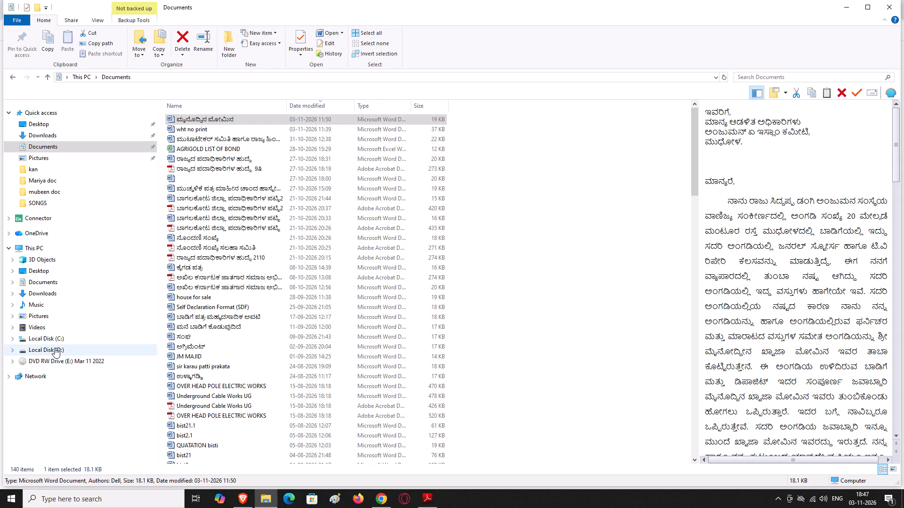
{"action": "left_click", "coordinate": [839, 1]}
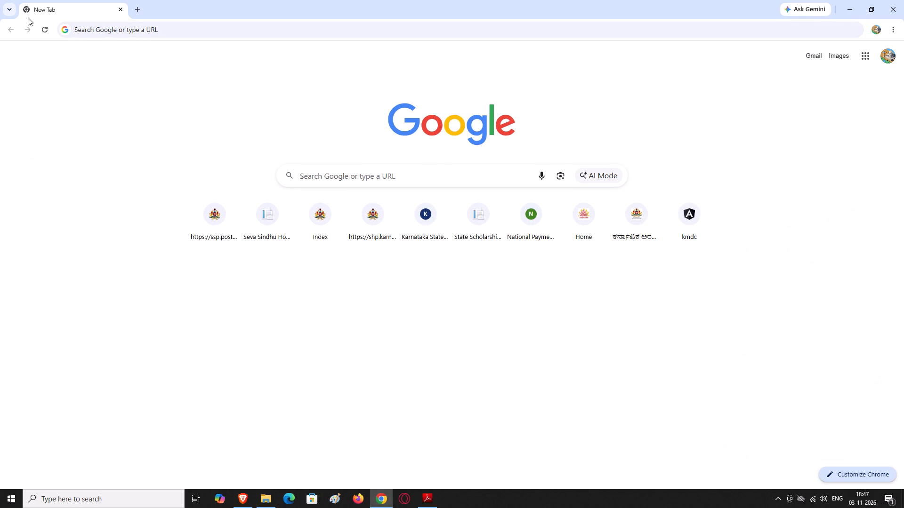
{"action": "left_click", "coordinate": [849, 4]}
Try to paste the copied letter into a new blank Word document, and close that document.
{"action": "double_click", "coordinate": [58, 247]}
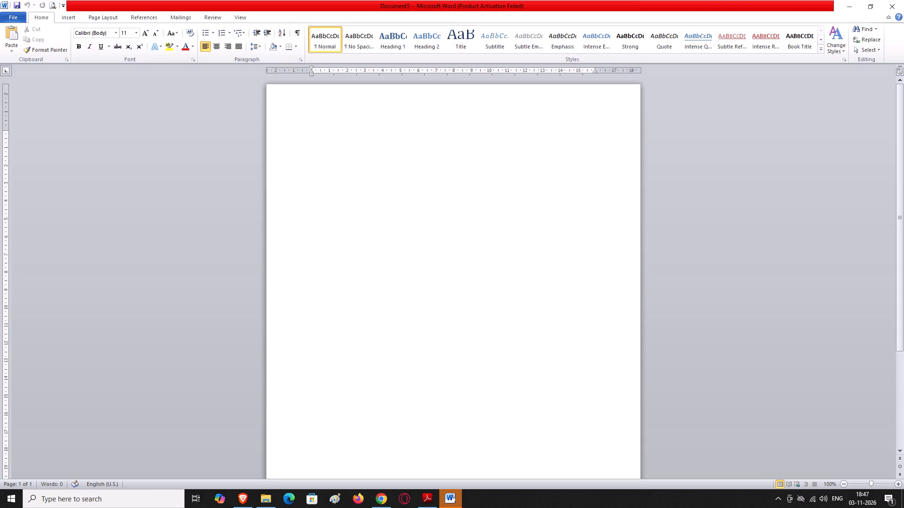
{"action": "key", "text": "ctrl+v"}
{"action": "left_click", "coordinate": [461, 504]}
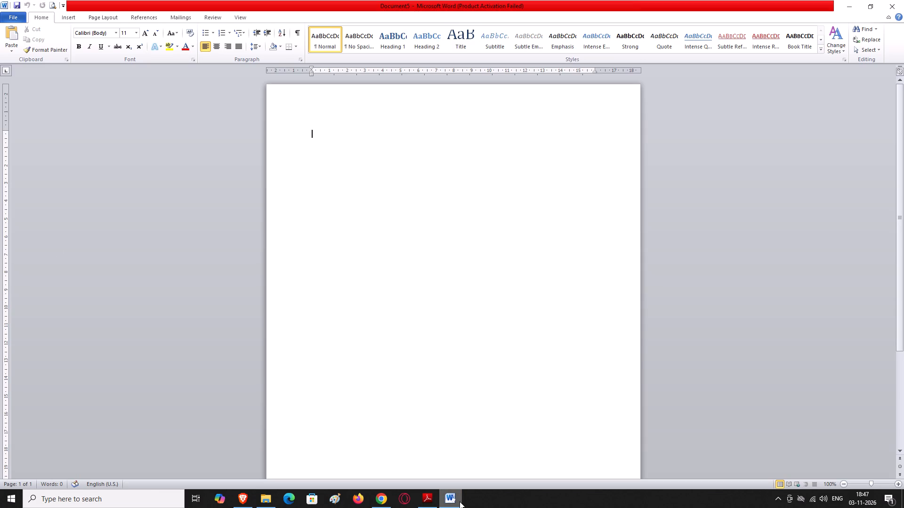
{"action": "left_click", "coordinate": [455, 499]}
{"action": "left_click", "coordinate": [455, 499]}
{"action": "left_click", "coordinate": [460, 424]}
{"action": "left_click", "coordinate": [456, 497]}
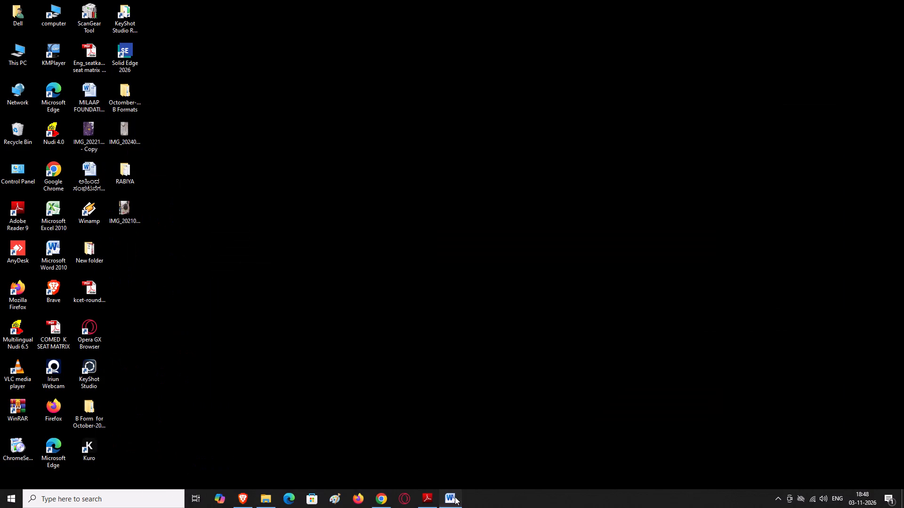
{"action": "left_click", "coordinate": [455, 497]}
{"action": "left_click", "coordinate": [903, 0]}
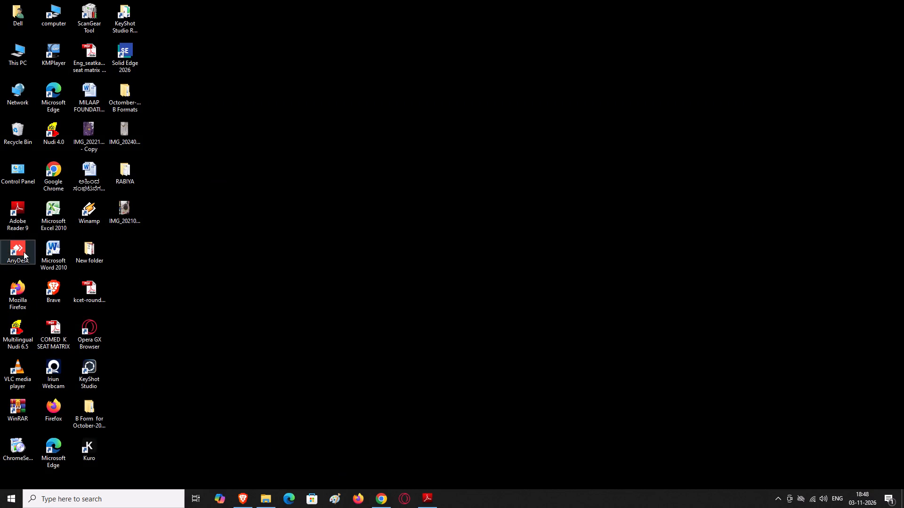
Open a new blank Word document from the desktop.
{"action": "double_click", "coordinate": [42, 245]}
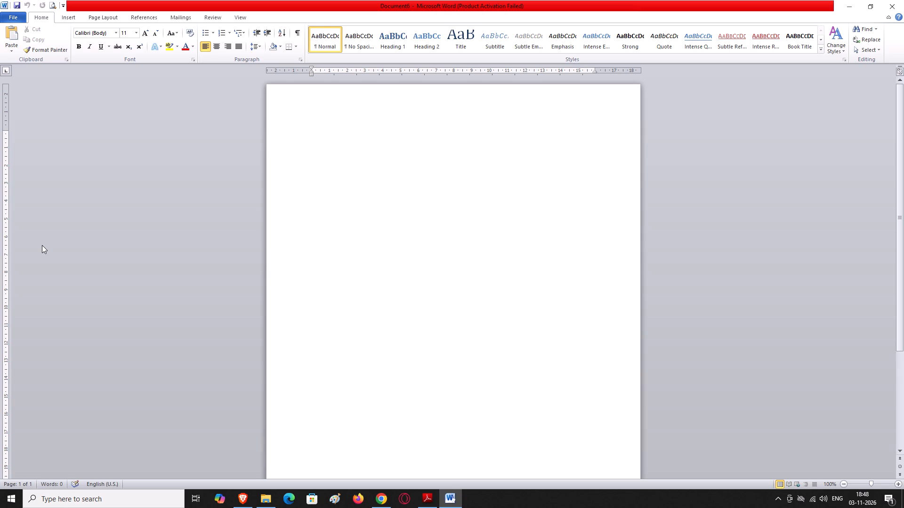
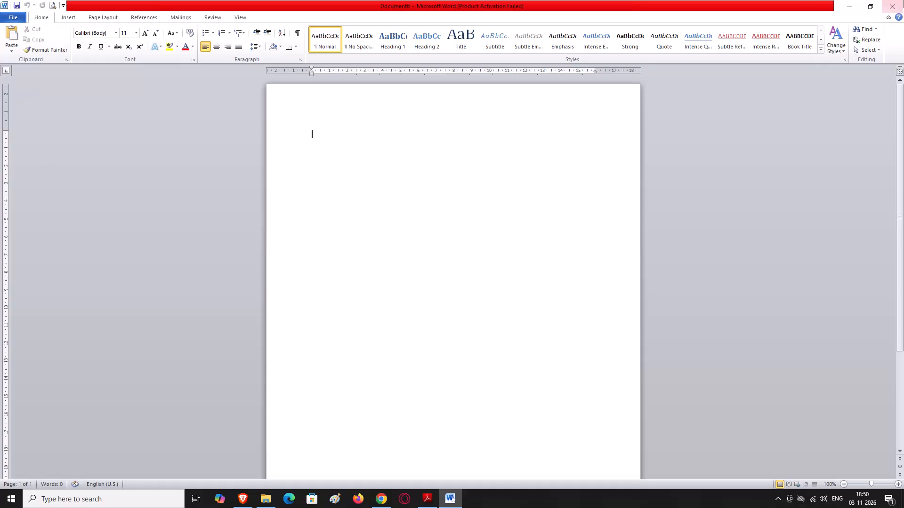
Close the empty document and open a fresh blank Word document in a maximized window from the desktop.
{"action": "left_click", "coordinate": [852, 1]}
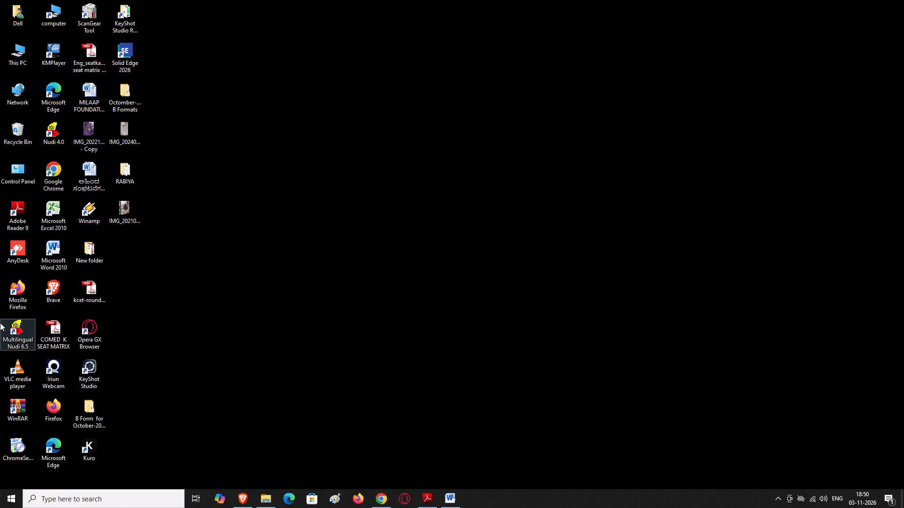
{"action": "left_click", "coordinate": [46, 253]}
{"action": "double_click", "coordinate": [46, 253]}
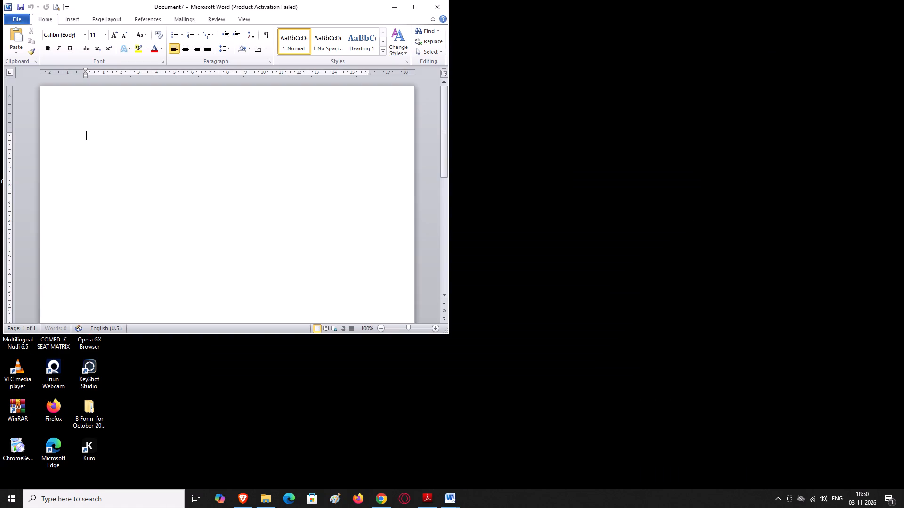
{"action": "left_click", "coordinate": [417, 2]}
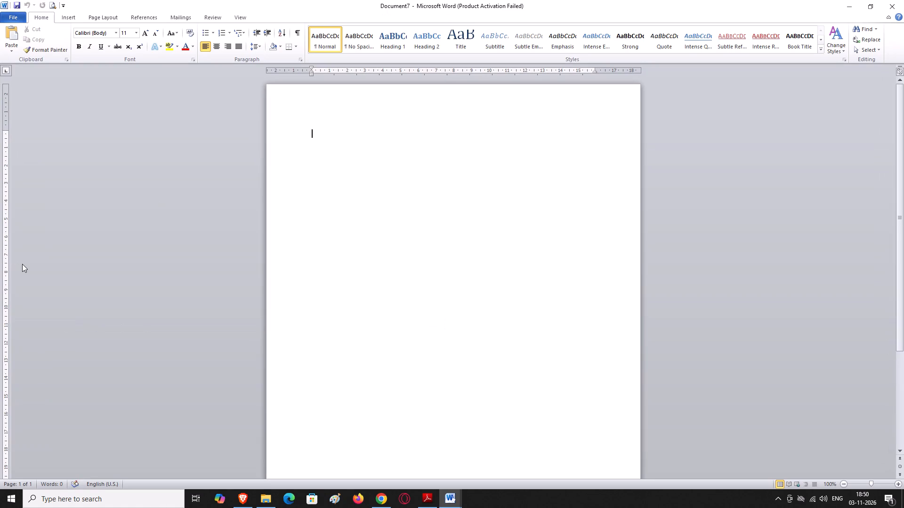
Open the most recently used Kannada letter document from the recent documents list.
{"action": "left_click", "coordinate": [20, 13]}
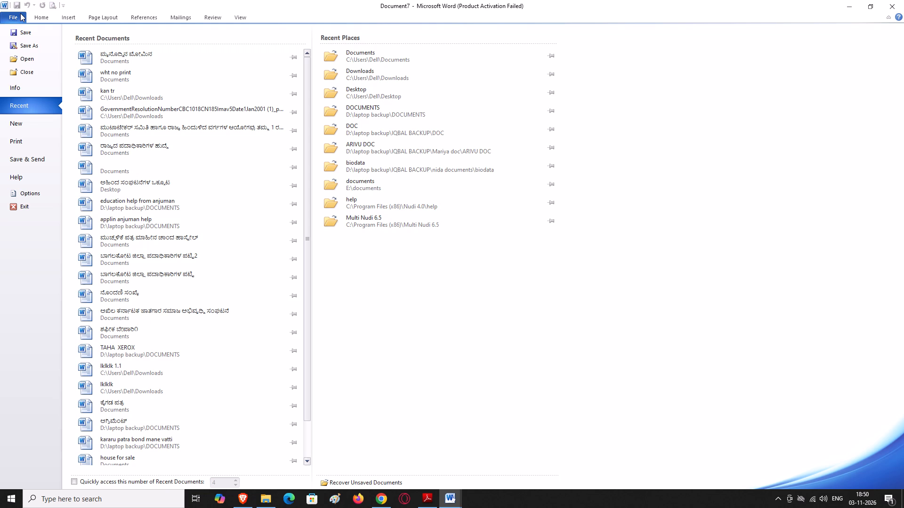
{"action": "left_click", "coordinate": [113, 56]}
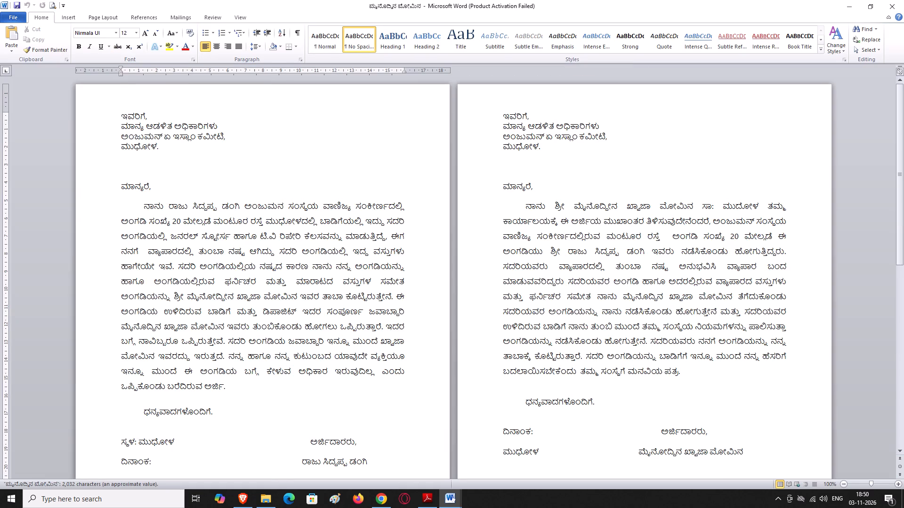
Copy the entire letter on the document's third page, from the addressee lines to the applicant's signature line.
{"action": "scroll", "coordinate": [554, 345], "scroll_direction": "down", "scroll_amount": 17}
{"action": "scroll", "coordinate": [553, 357], "scroll_direction": "down", "scroll_amount": 6}
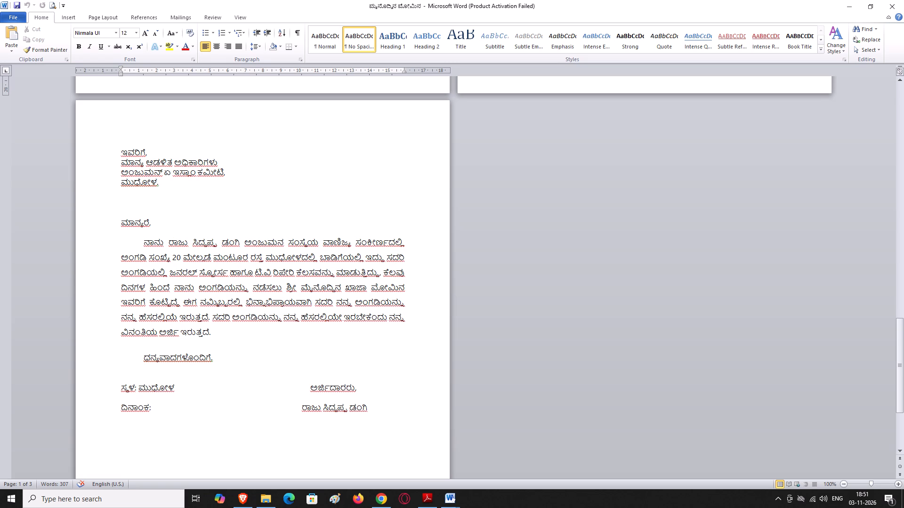
{"action": "left_click", "coordinate": [212, 317]}
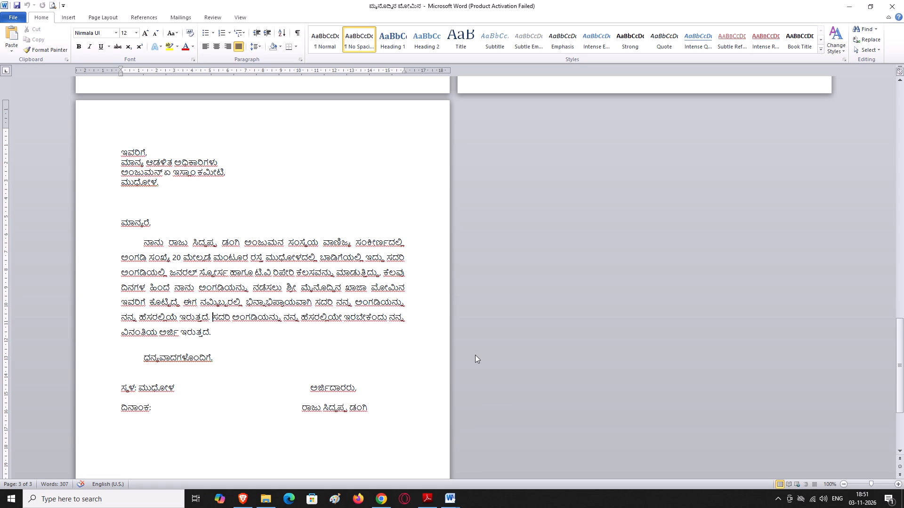
{"action": "key", "text": "n"}
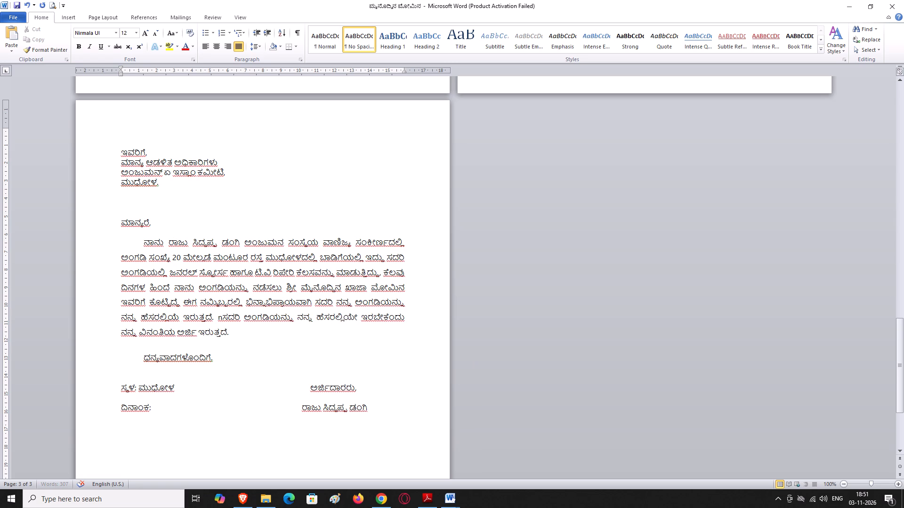
{"action": "key", "text": "BackSpace"}
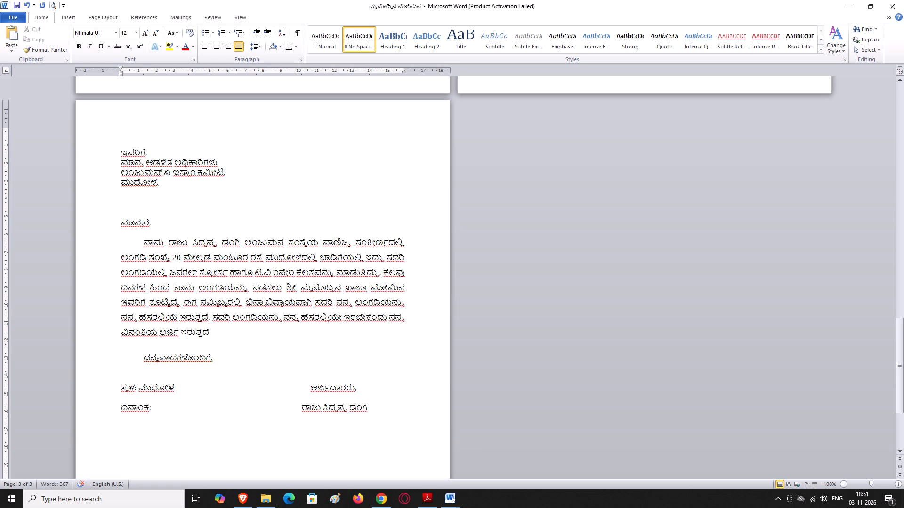
{"action": "left_click_drag", "start_coordinate": [114, 150], "coordinate": [123, 422]}
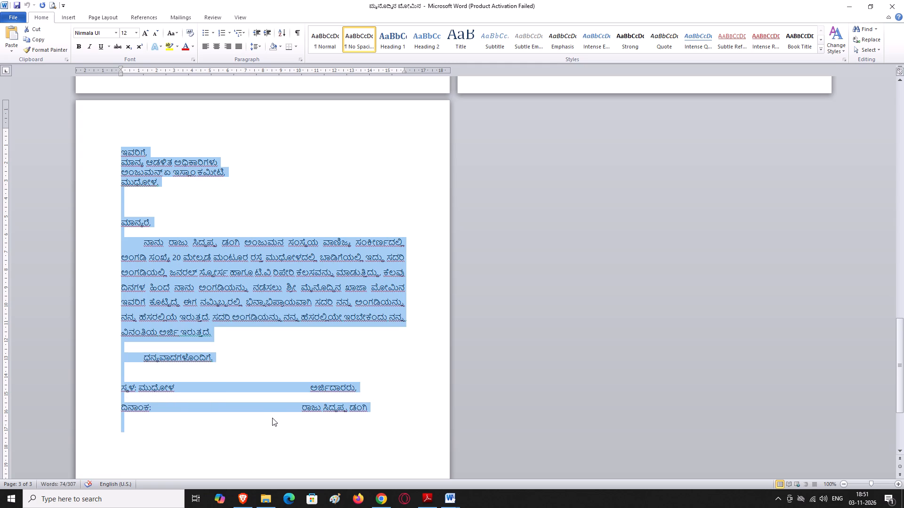
{"action": "key", "text": "ctrl+c"}
Create a new blank document and paste the copied letter into it.
{"action": "left_click", "coordinate": [10, 14]}
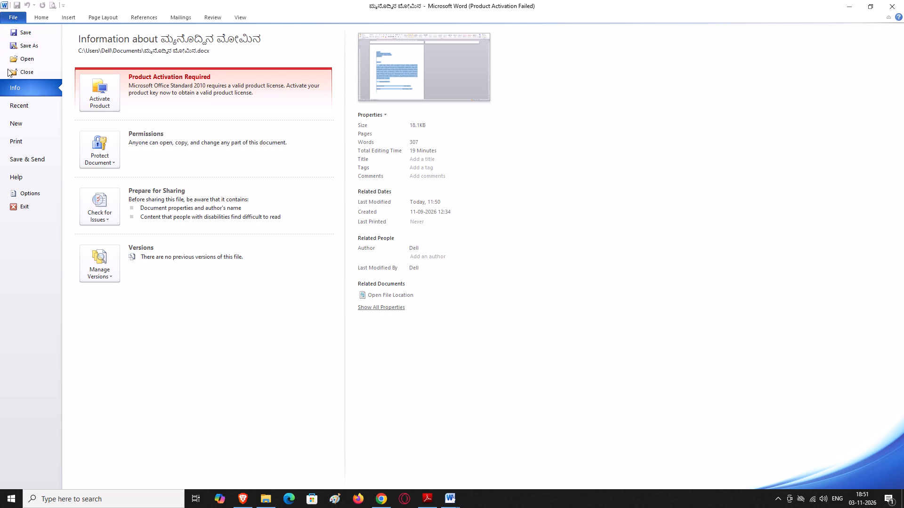
{"action": "left_click", "coordinate": [19, 127]}
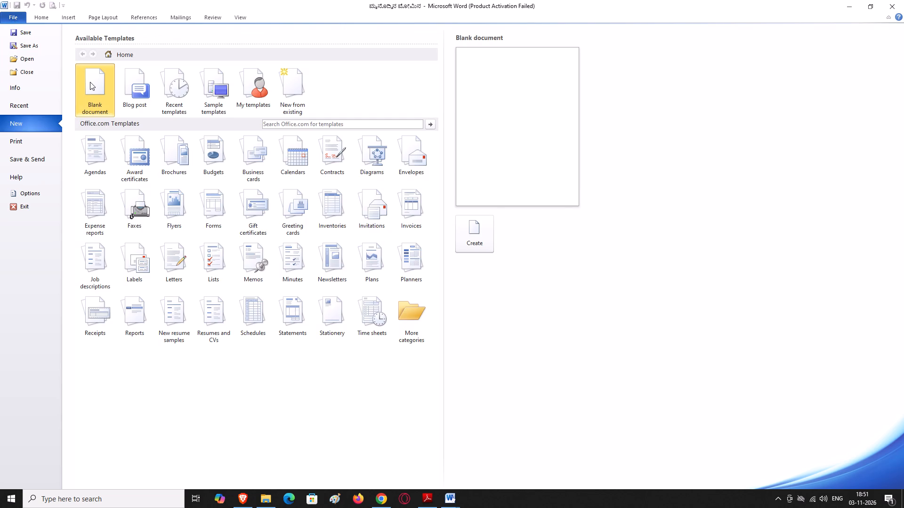
{"action": "left_click", "coordinate": [90, 82]}
{"action": "double_click", "coordinate": [90, 82]}
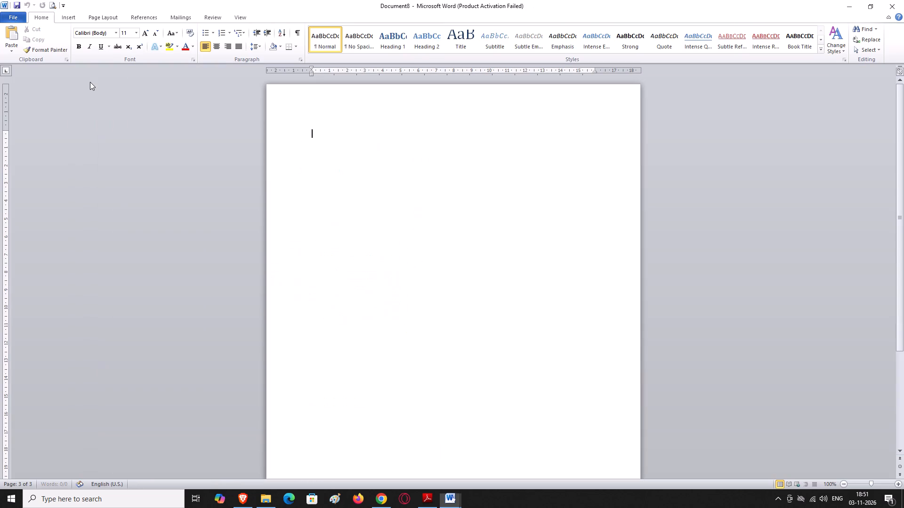
{"action": "key", "text": "ctrl+v"}
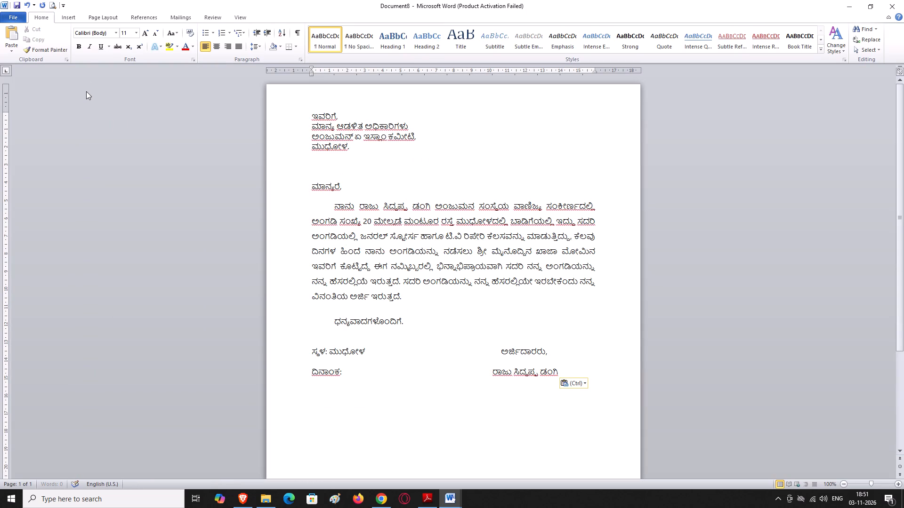
Insert three blank lines above the addressee block at the beginning of the pasted letter.
{"action": "left_click", "coordinate": [305, 112]}
{"action": "left_click", "coordinate": [307, 112]}
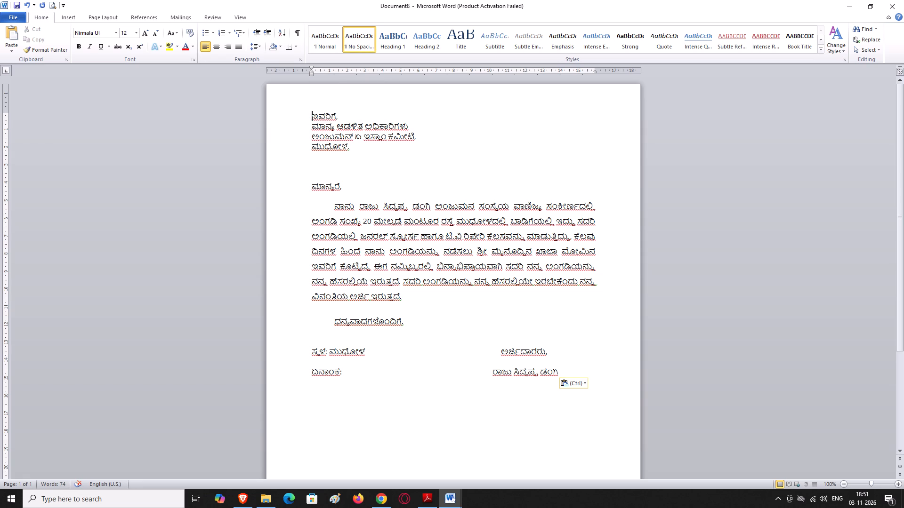
{"action": "key", "text": "Return"}
{"action": "key", "text": "Return"}
{"action": "key", "text": "Return"}
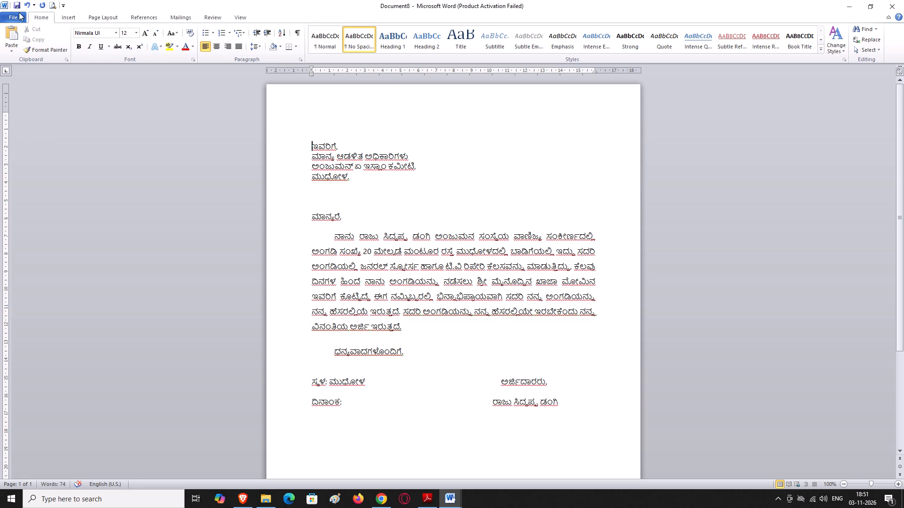
Save the new letter as a Word document in the Documents folder under the suggested name ಇವರಿಗೆ8.
{"action": "left_click", "coordinate": [17, 7]}
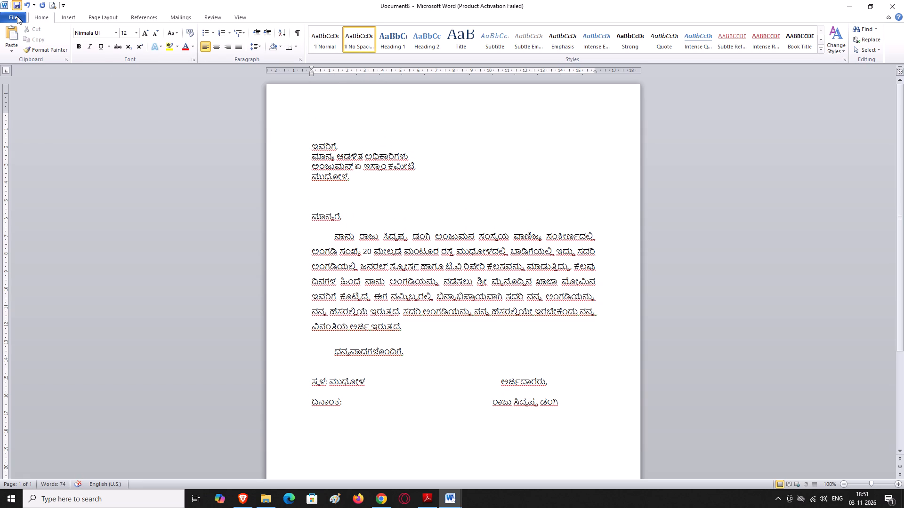
{"action": "left_click", "coordinate": [17, 16]}
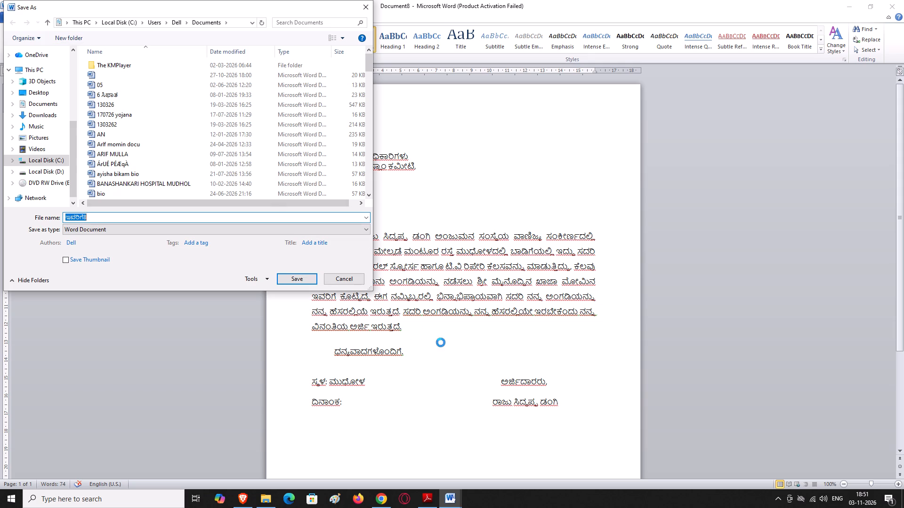
{"action": "left_click", "coordinate": [298, 281]}
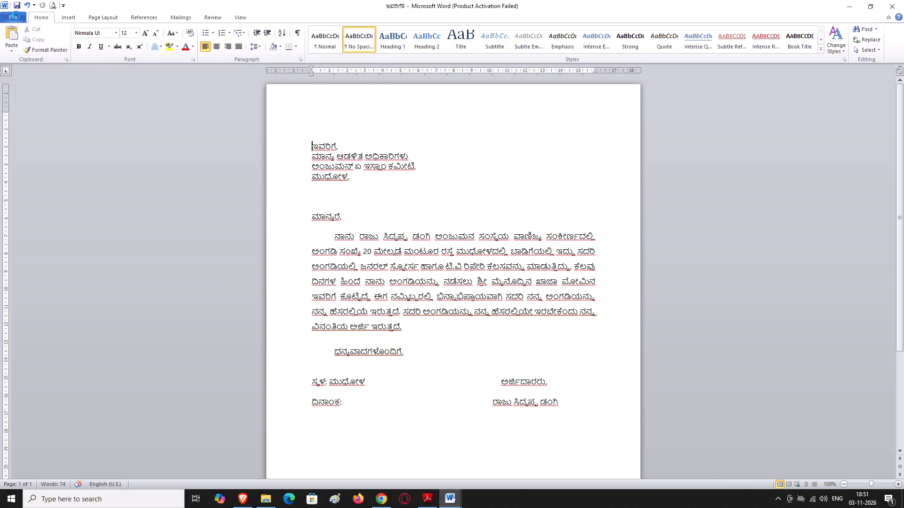
Save a PDF copy of the letter named ಇವರಿಗೆ8 in the Documents folder.
{"action": "left_click", "coordinate": [16, 16]}
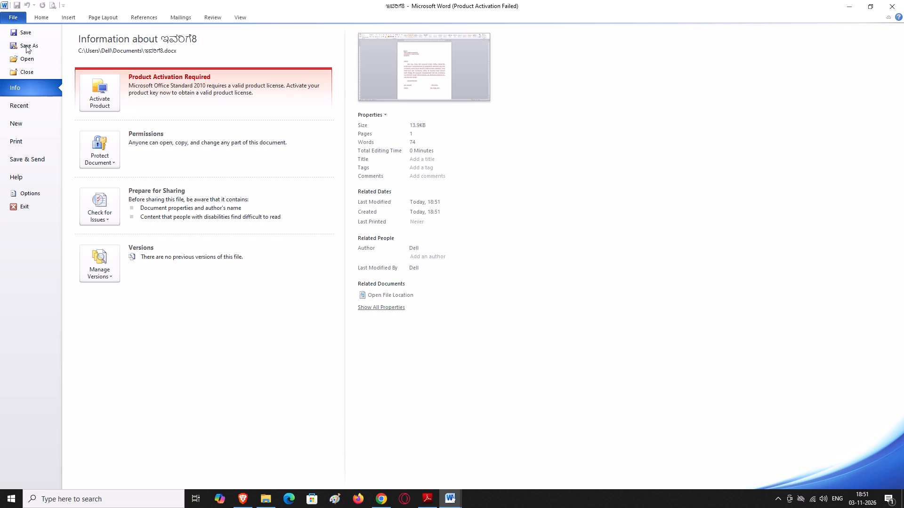
{"action": "left_click", "coordinate": [26, 45]}
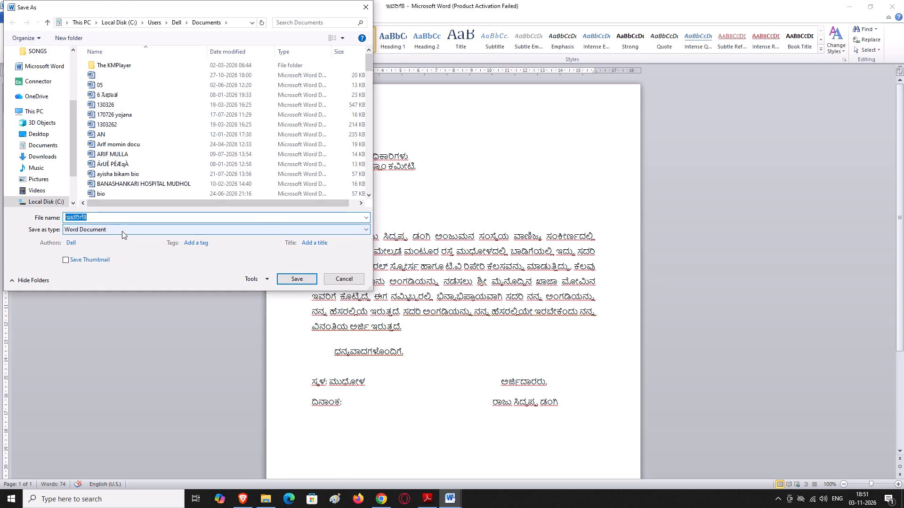
{"action": "left_click", "coordinate": [122, 231]}
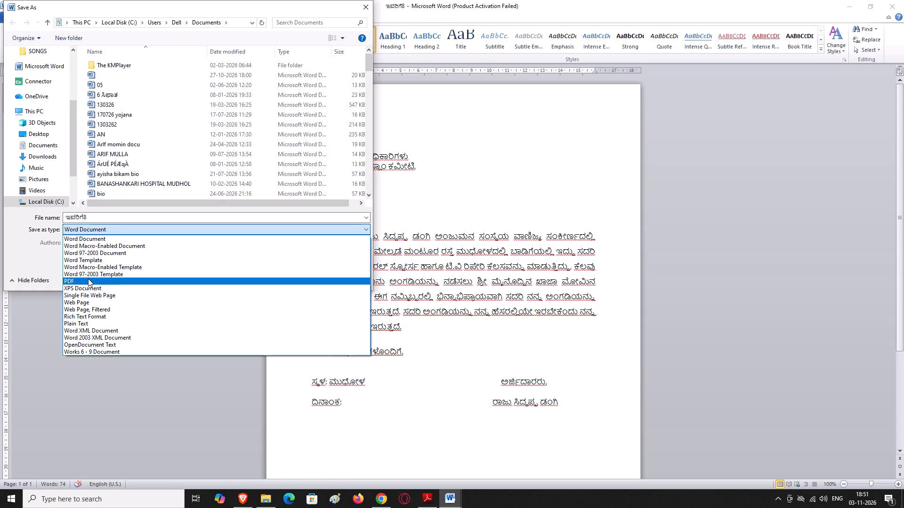
{"action": "left_click", "coordinate": [88, 278]}
{"action": "left_click", "coordinate": [295, 304]}
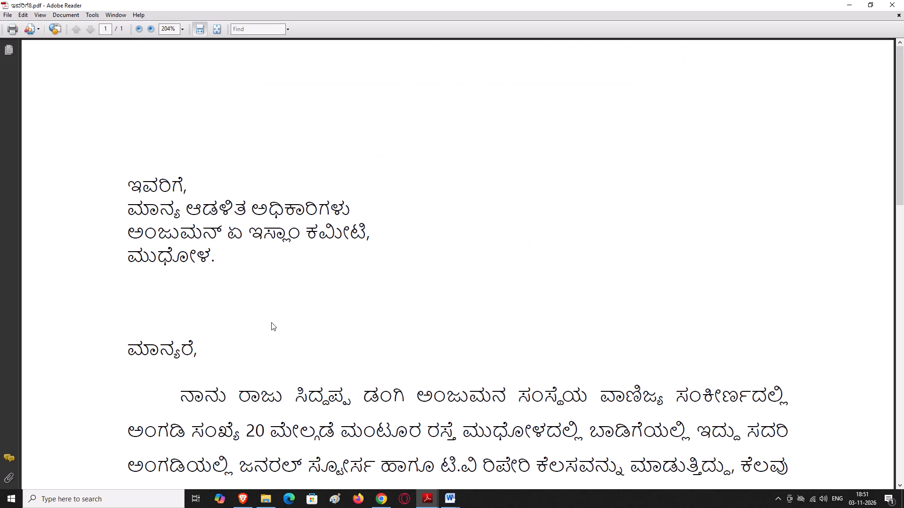
Check the exported PDF letter down to the signature line and close it.
{"action": "scroll", "coordinate": [408, 275], "scroll_direction": "down", "scroll_amount": 20}
{"action": "scroll", "coordinate": [408, 275], "scroll_direction": "down", "scroll_amount": 7}
{"action": "left_click", "coordinate": [903, 0]}
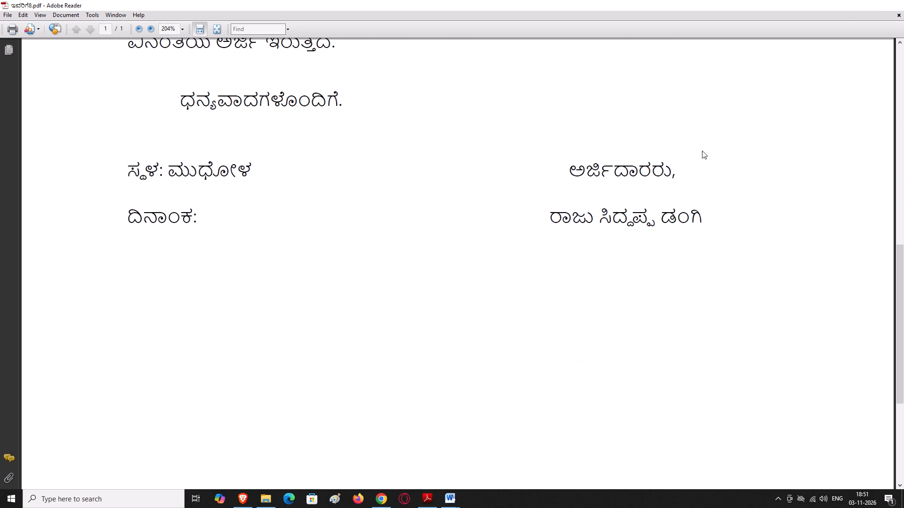
Close the ಇವರಿಗೆ8 Word document without saving further changes.
{"action": "left_click", "coordinate": [880, 0]}
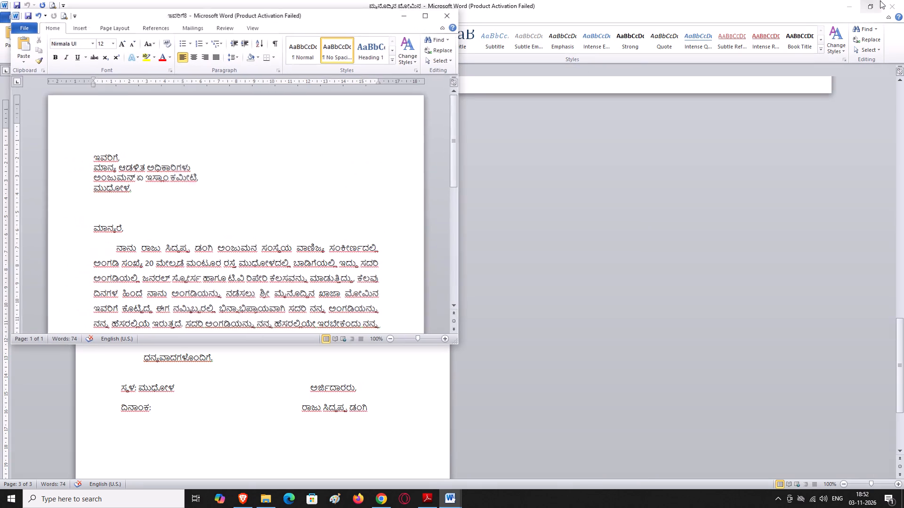
{"action": "left_click", "coordinate": [442, 18]}
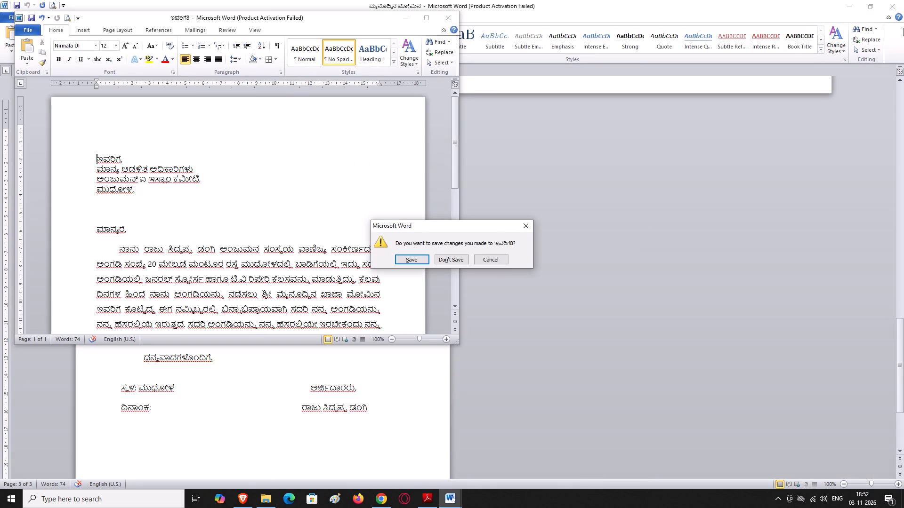
{"action": "left_click", "coordinate": [458, 259]}
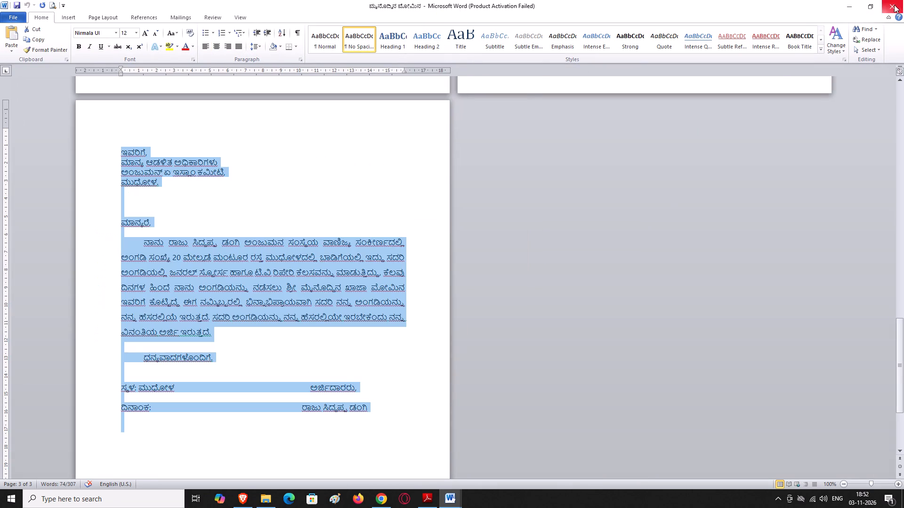
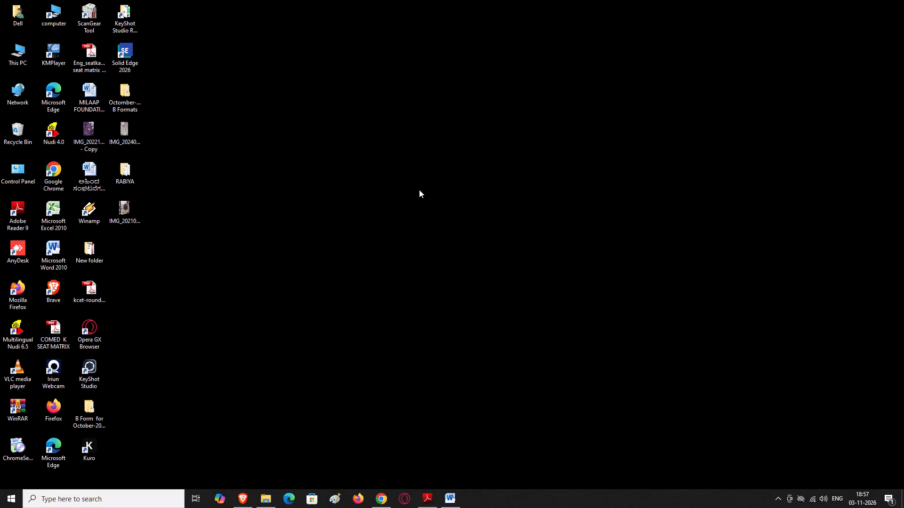
Start Multilingual Nudi 6.5, set its typing language to Kannada, and minimise its editor window.
{"action": "double_click", "coordinate": [8, 328]}
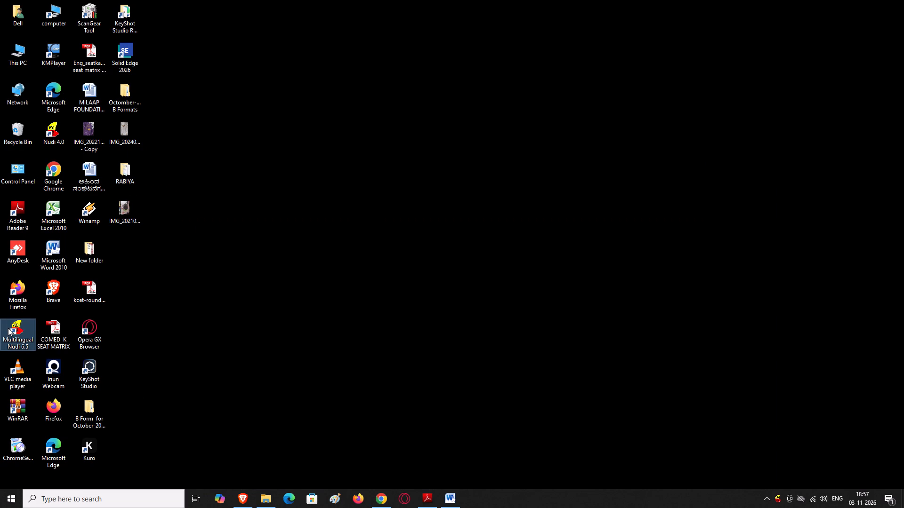
{"action": "left_click", "coordinate": [492, 206]}
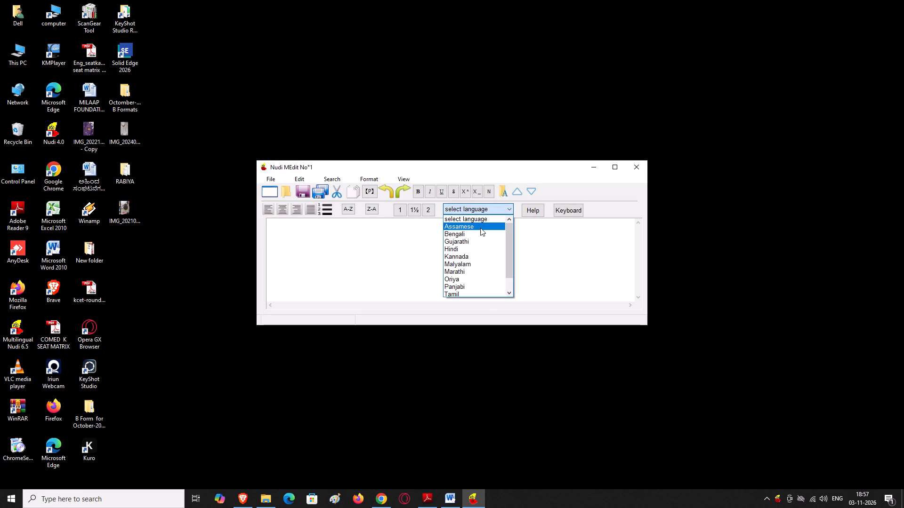
{"action": "left_click", "coordinate": [459, 257]}
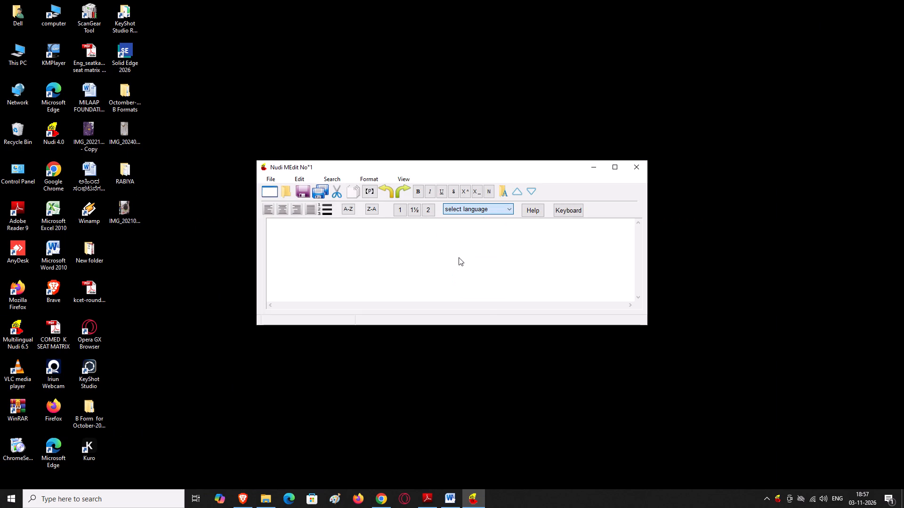
{"action": "left_click", "coordinate": [461, 257]}
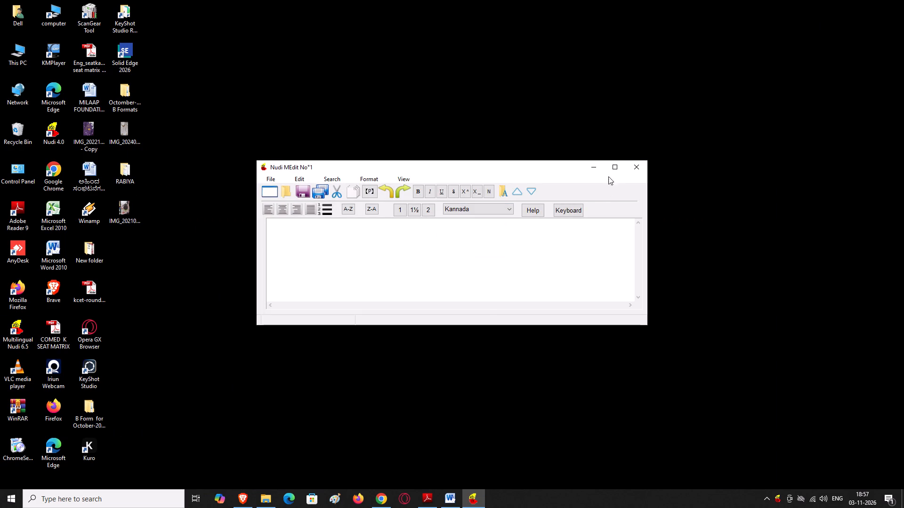
{"action": "left_click", "coordinate": [592, 166]}
Switch to the open Word letter and replace the second line of the recipient address with ಕೇರ ಟೇಕರ.
{"action": "left_click", "coordinate": [445, 493]}
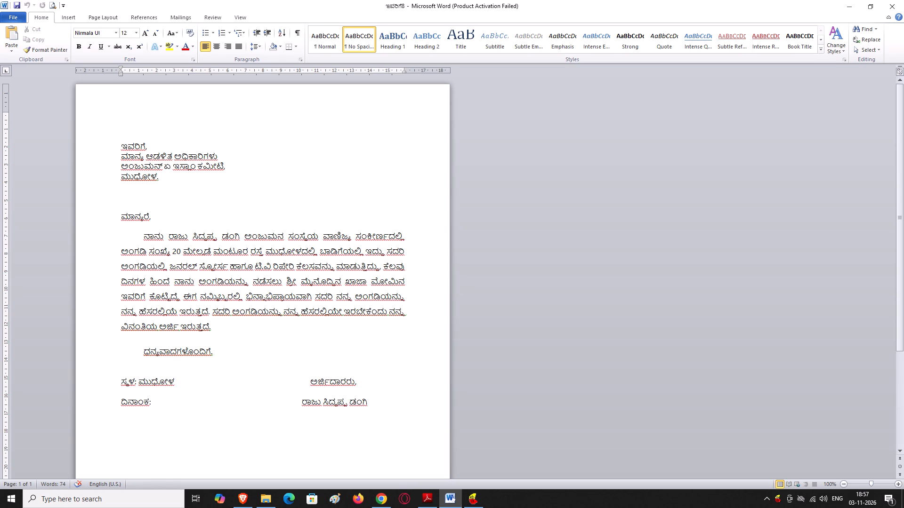
{"action": "left_click_drag", "start_coordinate": [121, 155], "coordinate": [226, 153]}
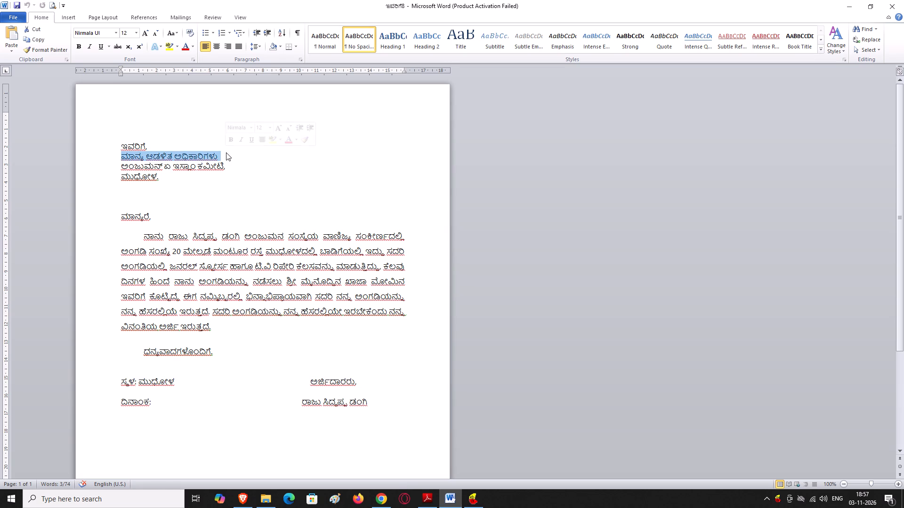
{"action": "type", "text": "kಕೇರr ಟqೇ"}
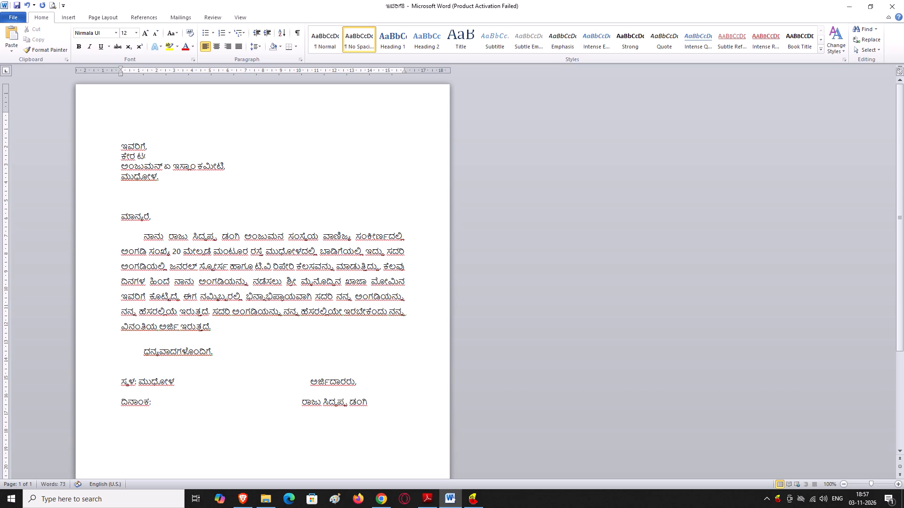
{"action": "type", "text": "ಕk"}
{"action": "type", "text": "ರr"}
Insert "ಇದ್ದು ಸದರಿ ಅಂಗಡಿಯಲ್ಲಿ ನಾನೇ ವಹಿವಾಟು ನಡೆಸುತ್ತೇನೆ ಹಾಗೂ" before ಇರಬೇಕೆಂದು in the last sentence of the body paragraph.
{"action": "left_click", "coordinate": [179, 297]}
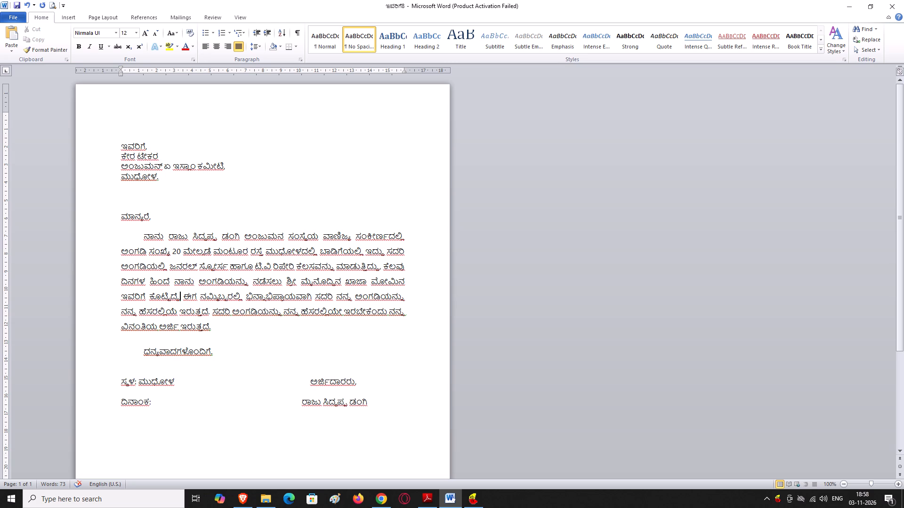
{"action": "left_click", "coordinate": [345, 315]}
{"action": "type", "text": "iಿ"}
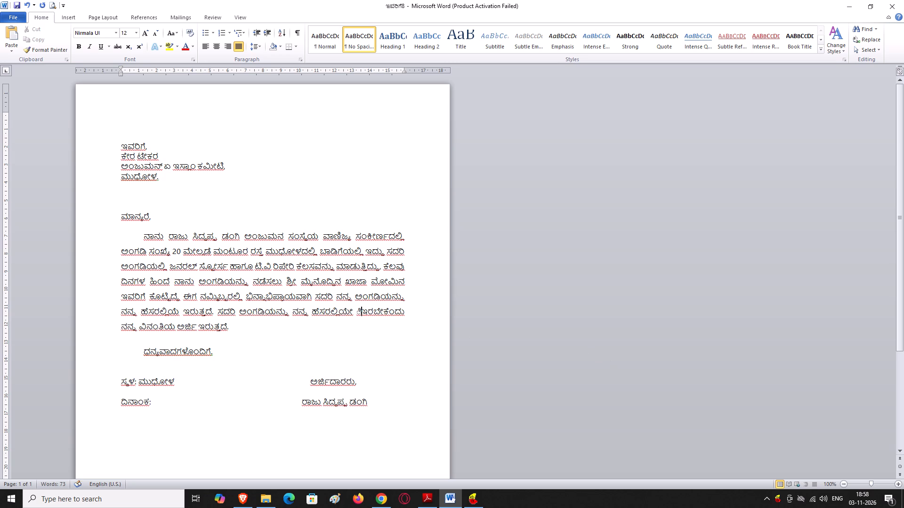
{"action": "type", "text": "dದ"}
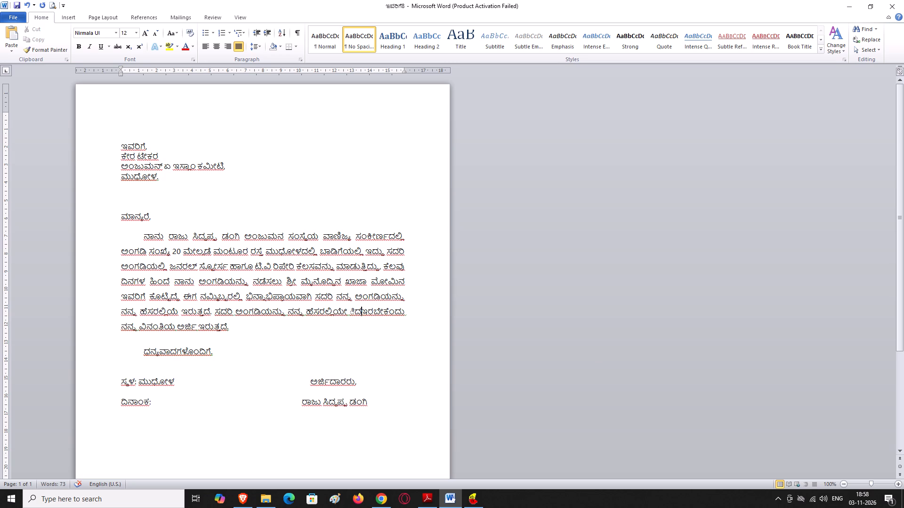
{"action": "key", "text": "BackSpace"}
{"action": "key", "text": "BackSpace"}
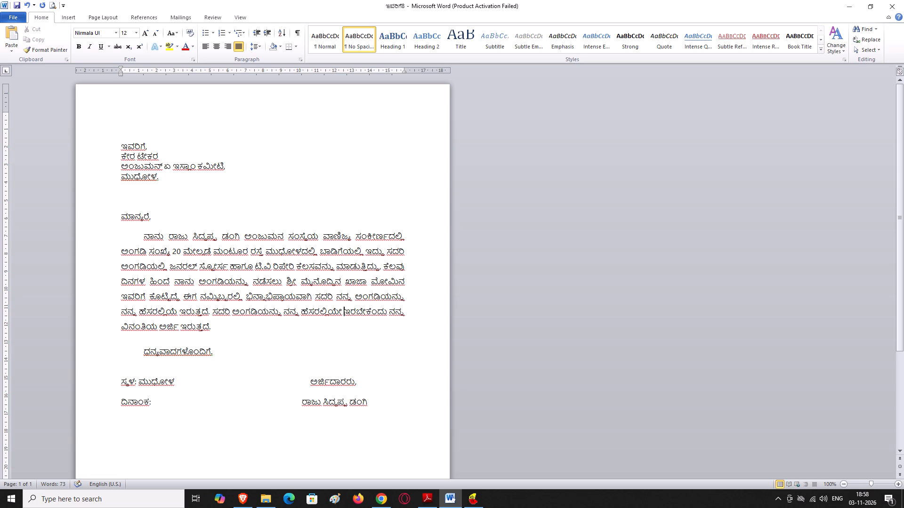
{"action": "type", "text": "iಇdದf್dದuು"}
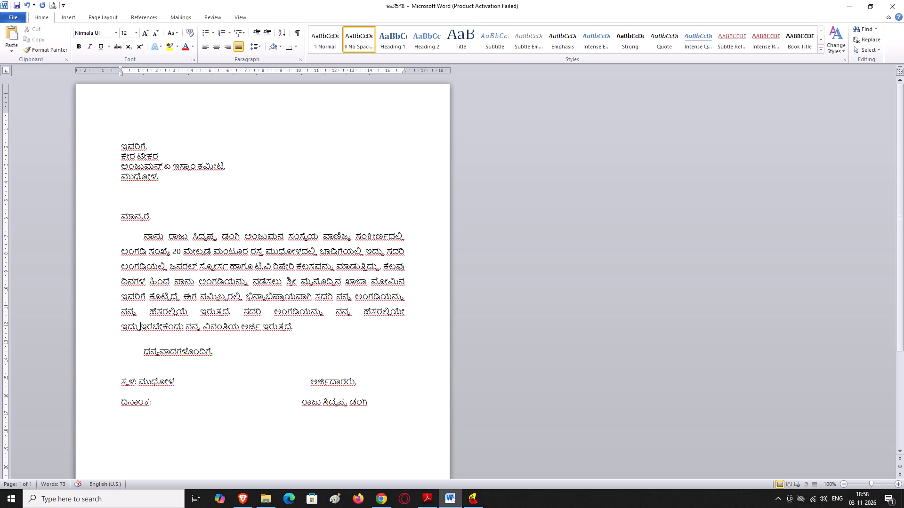
{"action": "key", "text": "space"}
{"action": "key", "text": "space"}
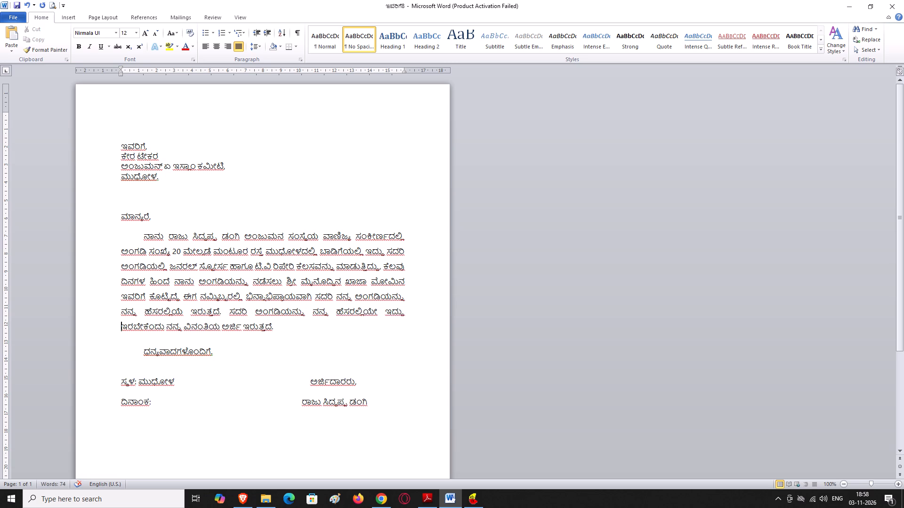
{"action": "type", "text": "sಸdದrರiಿ aಅMಂgಗwಡiಿyಯlಲ್flಲiಿ nನAಾnನEೇ"}
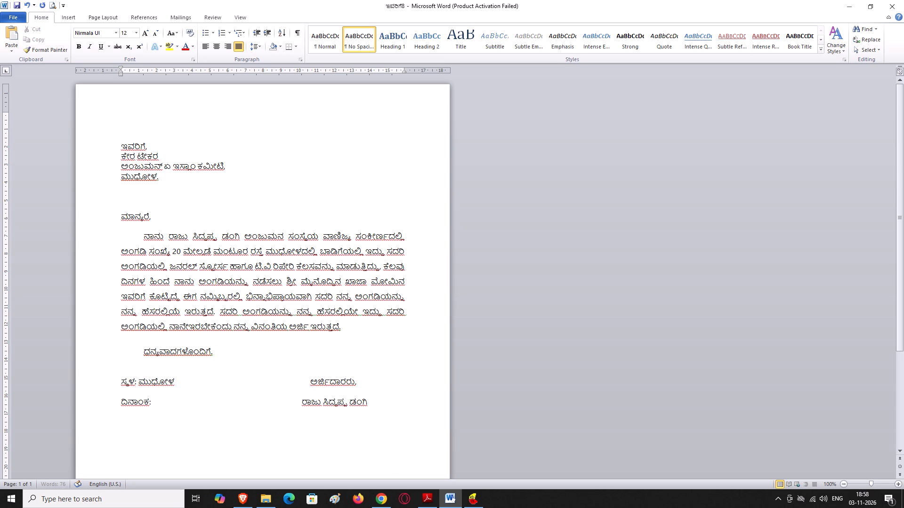
{"action": "key", "text": "space"}
{"action": "type", "text": "vವhಹiಿvವAಾqಟuು nನwಡeೆsಸುutತf್tತEೇnನೆe"}
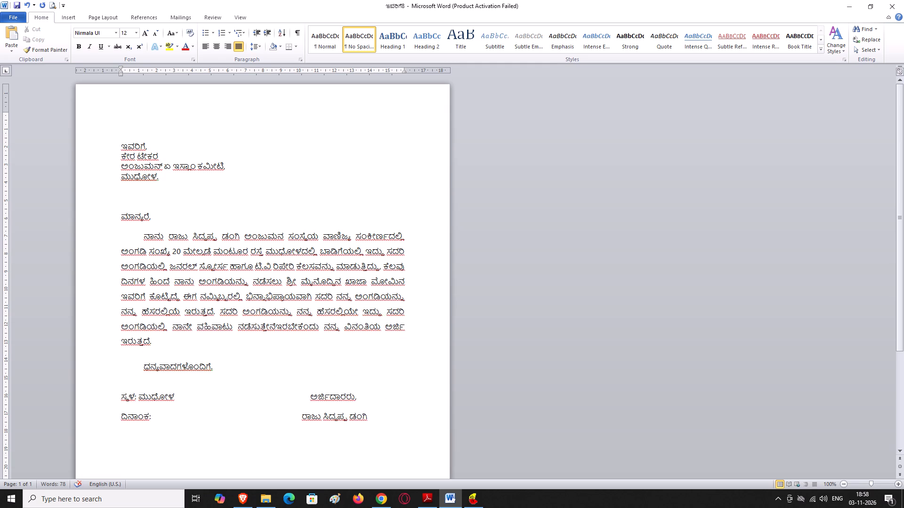
{"action": "key", "text": "space"}
{"action": "key", "text": "space"}
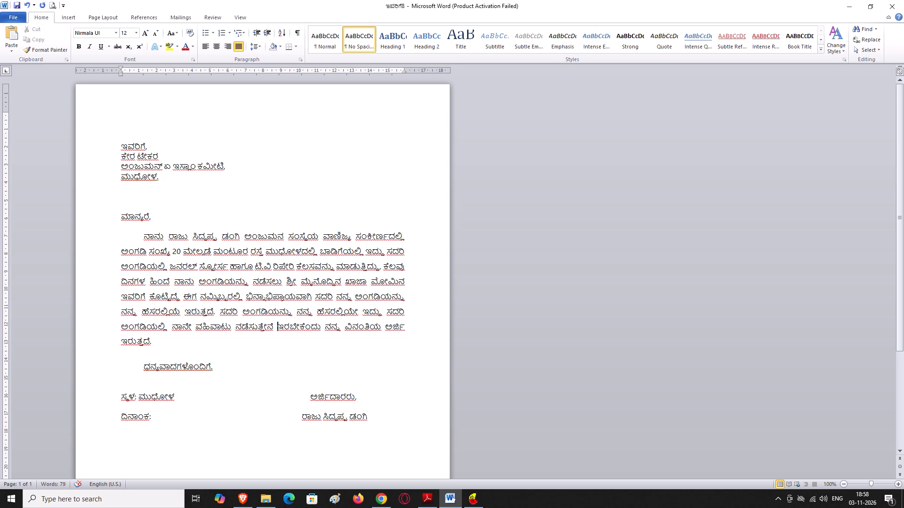
{"action": "type", "text": "hಹAಾgಗUೂ"}
Change ನಡೆಸುತ್ತೇನೆ in the last body sentence to "ನಡೆಸಿಕೊಂಡು ಹೋಗುತ್ತೇನೆ".
{"action": "key", "text": "Left"}
{"action": "key", "text": "Left"}
{"action": "key", "text": "Left"}
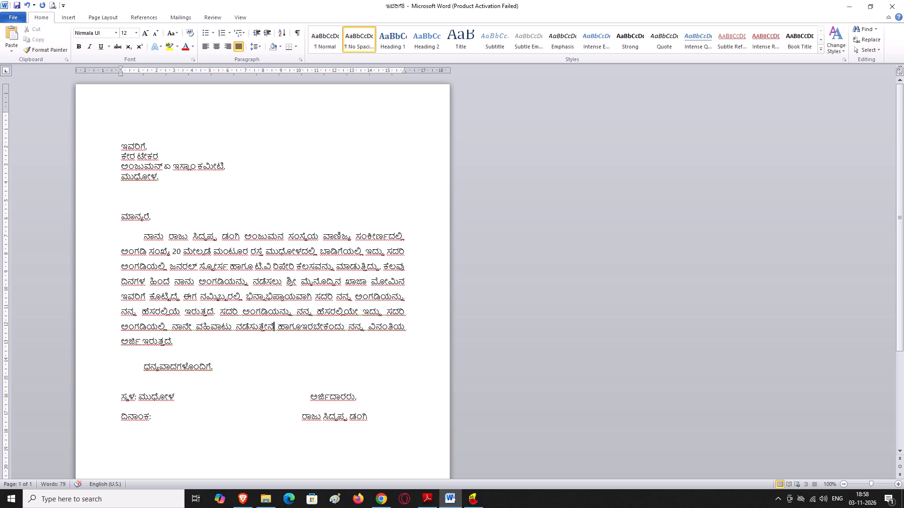
{"action": "key", "text": "Left"}
{"action": "key", "text": "Left"}
{"action": "key", "text": "Left"}
{"action": "key", "text": "Delete"}
{"action": "key", "text": "Delete"}
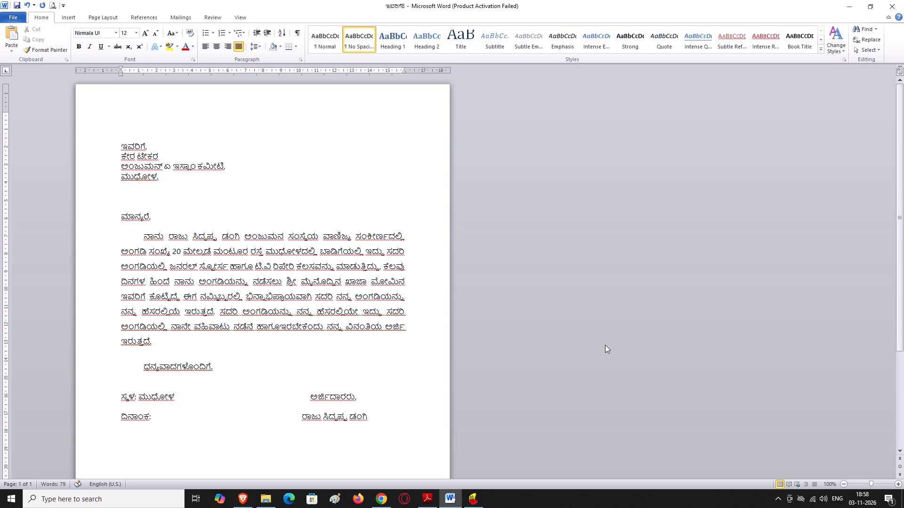
{"action": "key", "text": "Delete"}
{"action": "type", "text": "sಸಿiಕkೊoMಂಡwುu"}
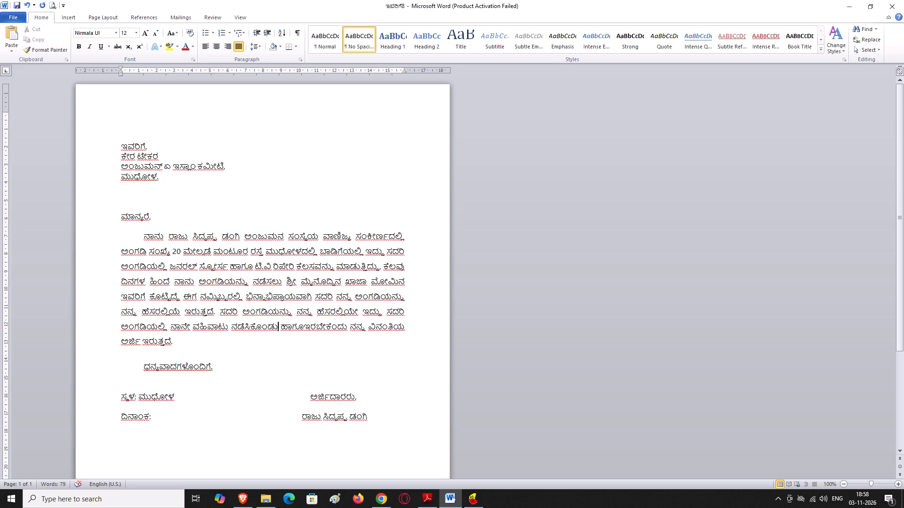
{"action": "key", "text": "space"}
{"action": "type", "text": "ಹhOೋgಗುuತt್fತtEೇನnನn"}
{"action": "key", "text": "BackSpace"}
{"action": "key", "text": "BackSpace"}
{"action": "key", "text": "BackSpace"}
{"action": "key", "text": "BackSpace"}
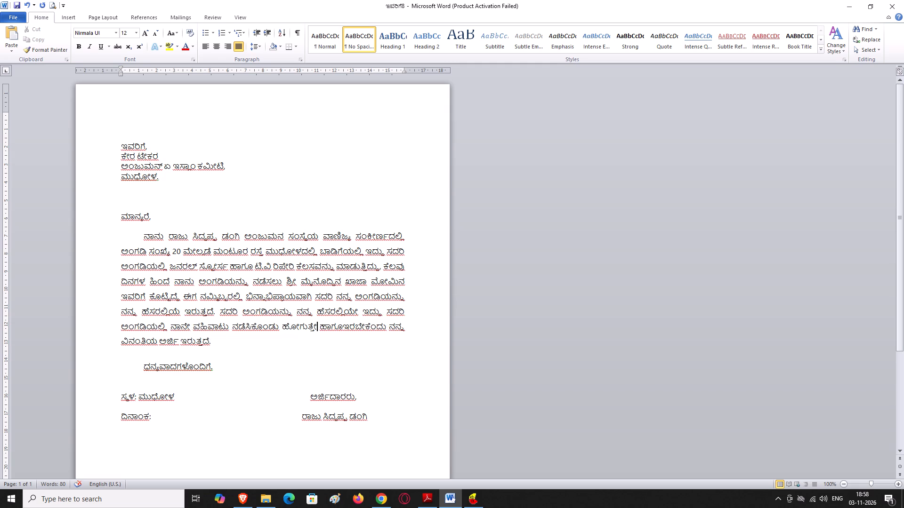
{"action": "type", "text": "ನnೆe"}
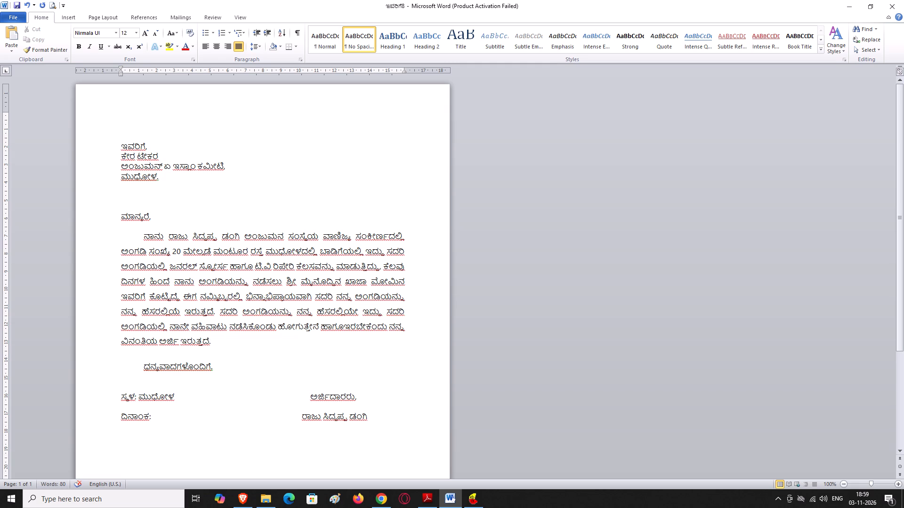
Start a new indented paragraph above the ಧನ್ಯವಾದಗಳೊಂದಿಗೆ line with the text "ಅಂಗಡಿಯಲ್ಲಿ ವ್ಯಾಪಾರ ವಹಿವಾಟು ಕಡಿಮೆಯಾದ ಕಾರಣ".
{"action": "key", "text": "Down"}
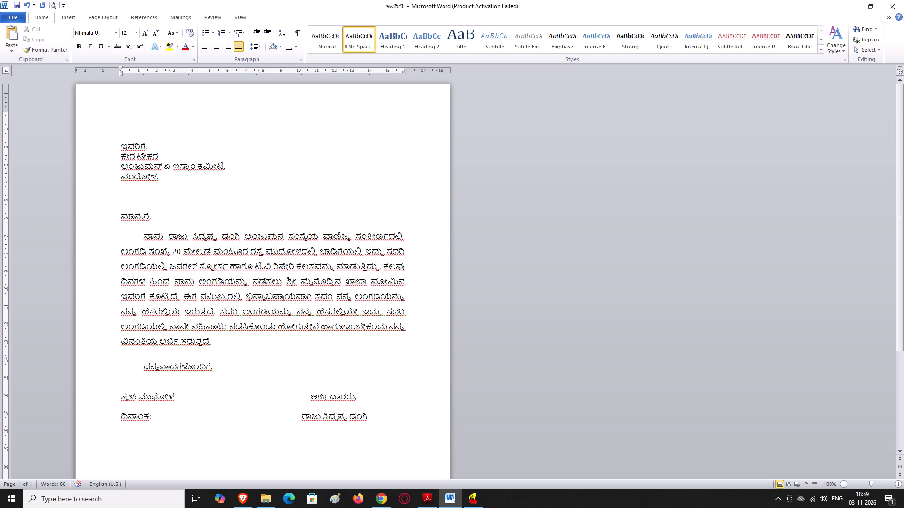
{"action": "key", "text": "Return"}
{"action": "key", "text": "Return"}
{"action": "key", "text": "Return"}
{"action": "key", "text": "Return"}
{"action": "key", "text": "Tab"}
{"action": "key", "text": "Tab"}
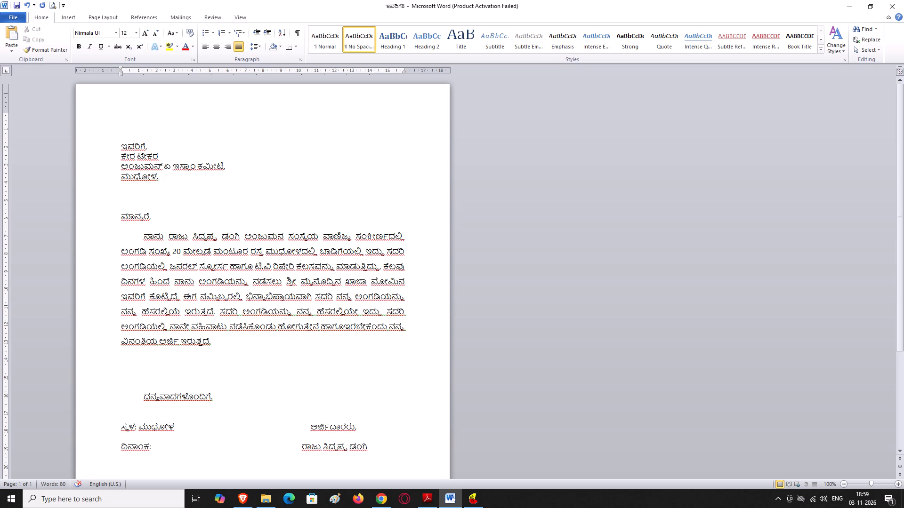
{"action": "type", "text": "aಅMಂgಗwಡiಿyಯlಲf್lಲiಿ vವf್yಯAಾpಪAಾrರ vವ"}
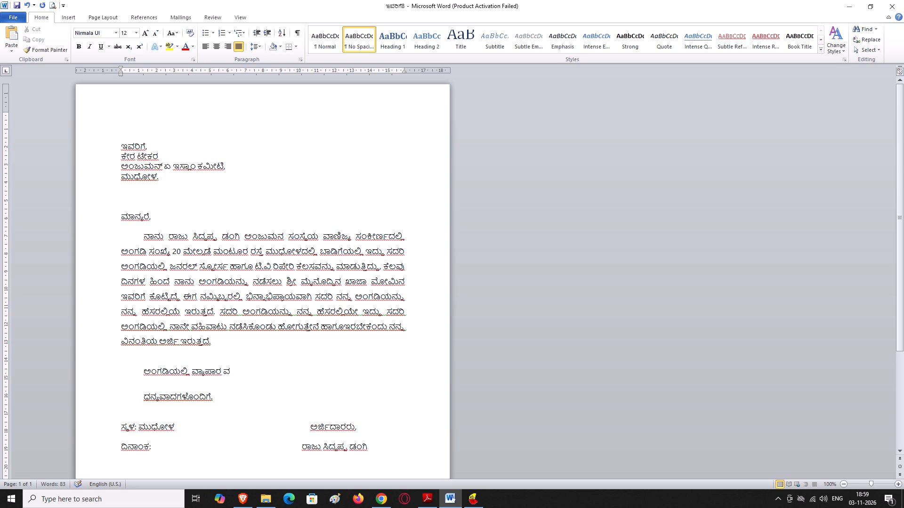
{"action": "type", "text": "hಹiಿvವAಾqಟuು kಕwಡeೆiಇmಮ"}
{"action": "key", "text": "BackSpace"}
{"action": "key", "text": "BackSpace"}
{"action": "key", "text": "BackSpace"}
{"action": "key", "text": "BackSpace"}
{"action": "key", "text": "BackSpace"}
{"action": "key", "text": "BackSpace"}
{"action": "key", "text": "BackSpace"}
{"action": "key", "text": "BackSpace"}
{"action": "type", "text": "wಡiಿmಮeೆyಯAಾdದ kಕAಾrರNಣ"}
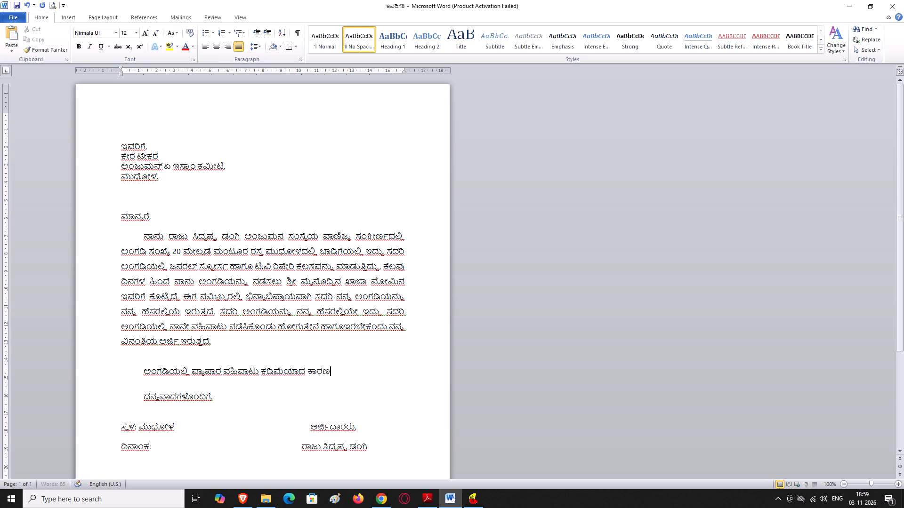
Continue the new paragraph with "ನಾನು ಅಂಗಡಿಯನ್ನು ದುರಸ್ತಿ ಮಾಡಿಸಿದ್ದೇನೆ ಇದು ನಿಮ್ಮ ಗಮನಕ್ಕೆ ಇರಲಿ".
{"action": "key", "text": "space"}
{"action": "type", "text": "nನaಾnನuು aಅMಂgಗwಡiಿyಯnನf್nನuು"}
{"action": "key", "text": "space"}
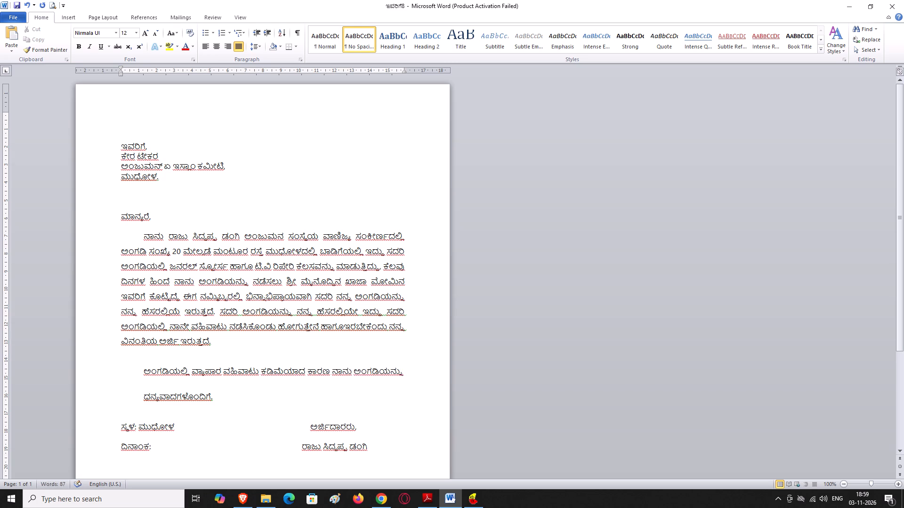
{"action": "type", "text": "dದuುrರsಸf್tತiಿ mಮAಾwಡiಿsಸiಿdದf್dದ"}
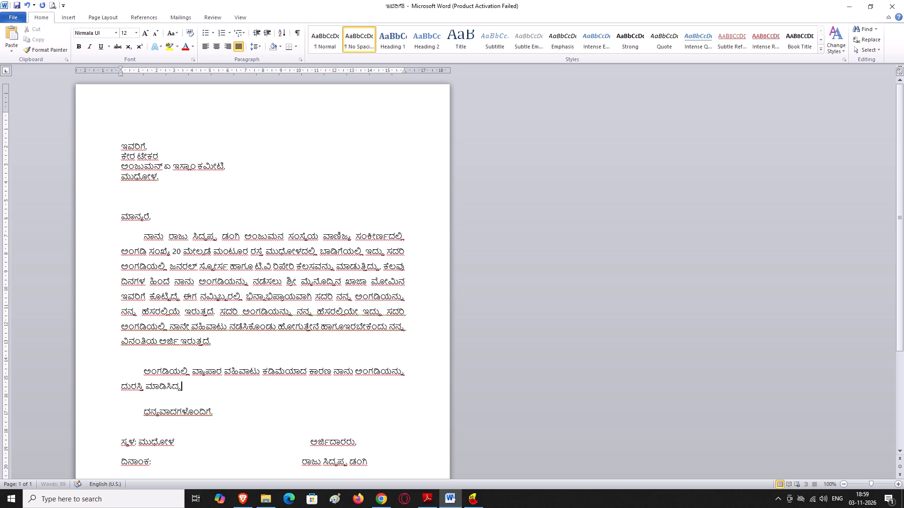
{"action": "type", "text": "Eೇnನeೆ"}
{"action": "key", "text": "space"}
{"action": "type", "text": "iಇdದuು"}
{"action": "key", "text": "space"}
{"action": "type", "text": "nನiಿmಮf್mಮ gಗmಮ"}
{"action": "type", "text": "nನkಕf್kಕeೆ iಇrರlಲiಿ"}
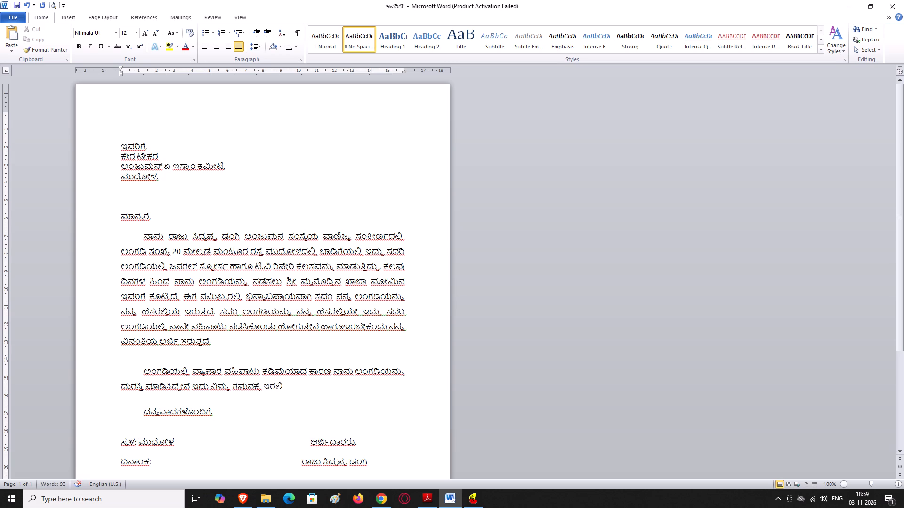
End the new paragraph's sentence with a period and add "ನಾನು ಯಾವುದೇ ಕಾರಣಕ್ಕೂ ಅಂಗಡಿಯನ್ನು ಬೇರೆಯವರ ಹೆಸರಲ್ಲಿ ಹಸ್ತಾಂತರಿಸುವುದಿಲ್ಲ.".
{"action": "key", "text": "period"}
{"action": "key", "text": "space"}
{"action": "key", "text": "space"}
{"action": "type", "text": "nನAಾnನuು yಯAಾvವuುdದEೇ ಕkAಾrರNಣkಕ್fಕkUೂ aಅ"}
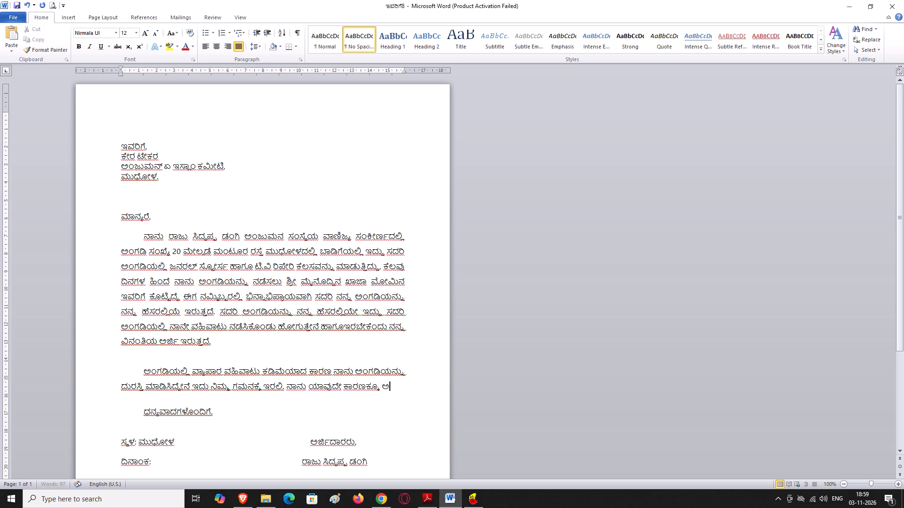
{"action": "type", "text": "Mಂಗgwಡiಿyಯnನ್fnನುu bಬEೇrರೆeyಯvವrರ hಹೆesಸರrಲlf್lಲಿi hಹಸsf್tತAಾ"}
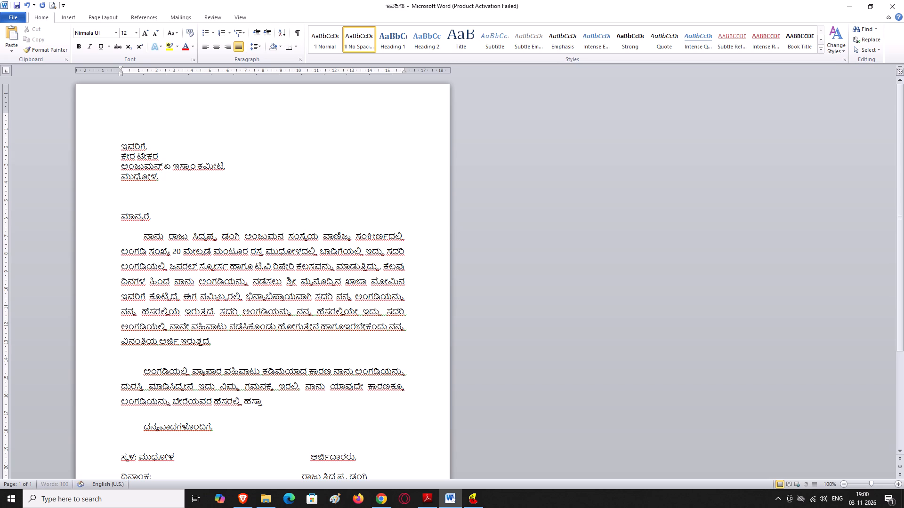
{"action": "type", "text": "Mಂತtrರiಿಸsುuವvುudದಿiಲl್fಲl"}
{"action": "key", "text": "period"}
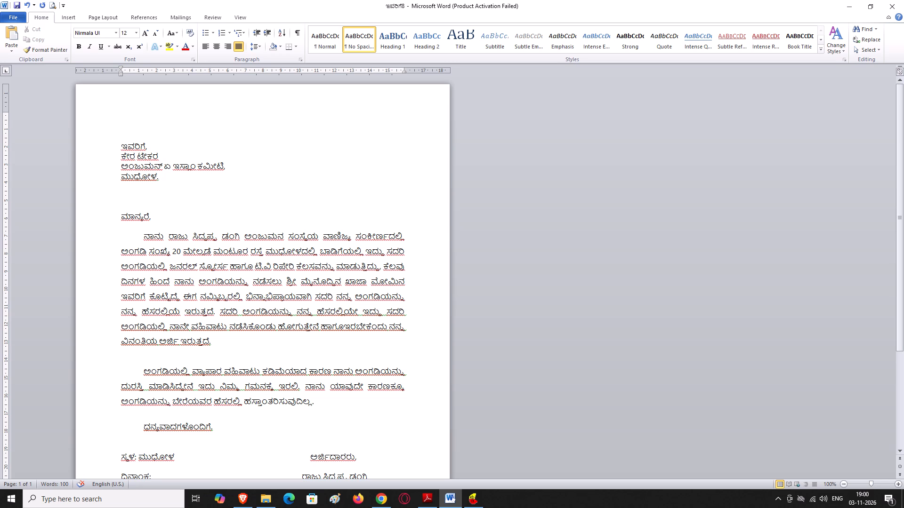
Change the word before ಈಗ in the first body paragraph to "ಕೊಟ್ಟಿದ್ದು ಇದ್ದು", keeping a single space before ಈಗ.
{"action": "left_click", "coordinate": [169, 297]}
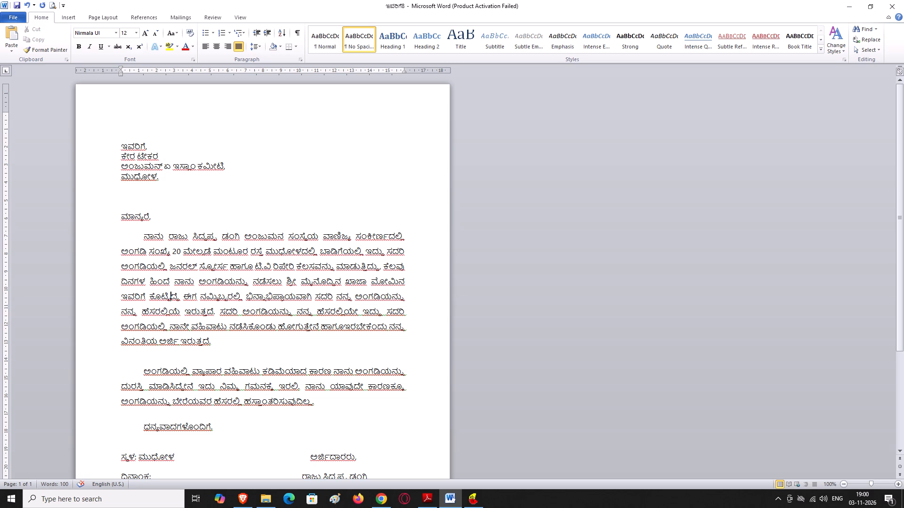
{"action": "key", "text": "Right"}
{"action": "key", "text": "Left"}
{"action": "key", "text": "Delete"}
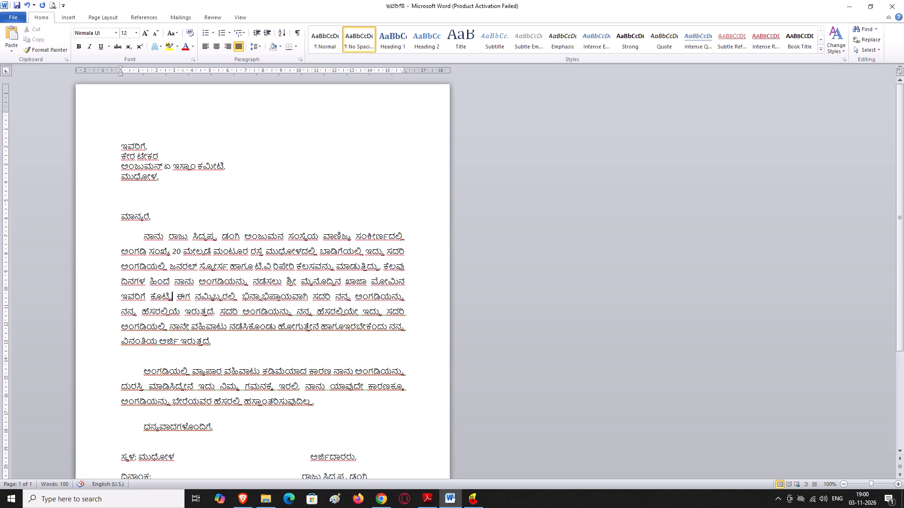
{"action": "type", "text": "ದd್fದduು"}
{"action": "key", "text": "space"}
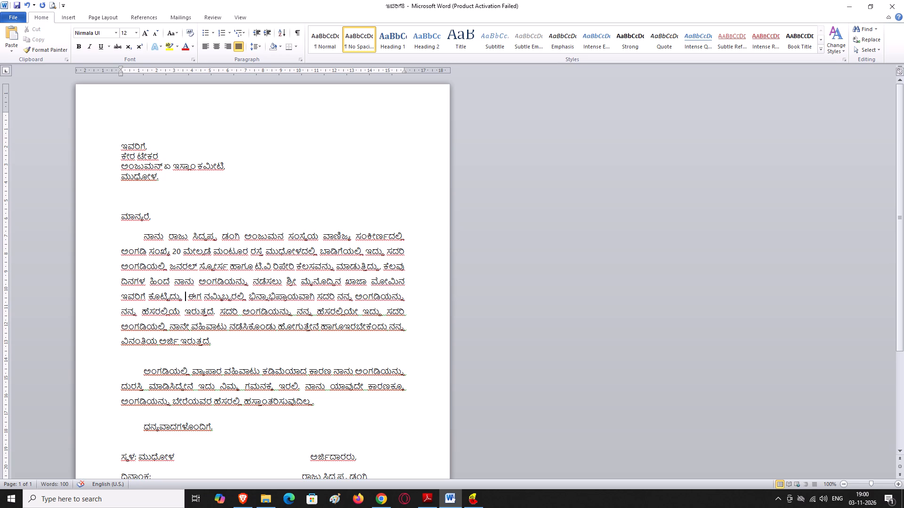
{"action": "type", "text": "iಇdದf್dದuು"}
{"action": "key", "text": "space"}
{"action": "key", "text": "space"}
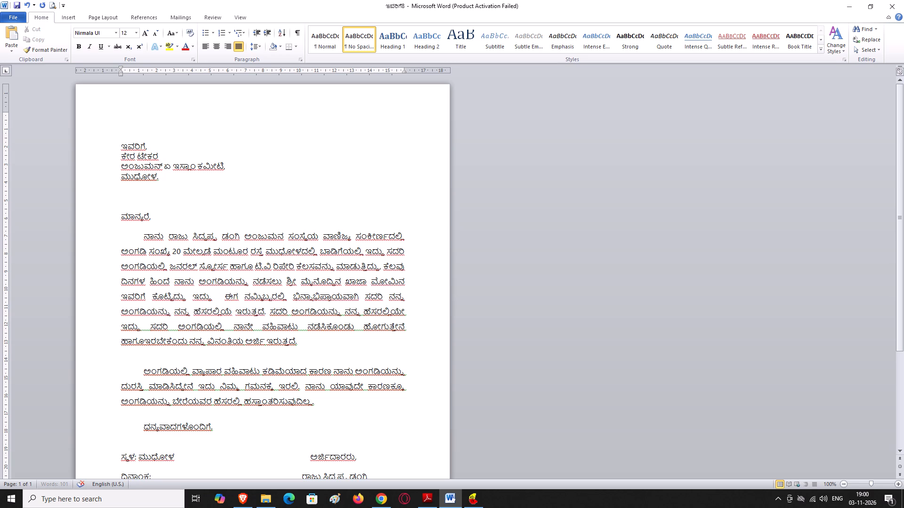
{"action": "key", "text": "Delete"}
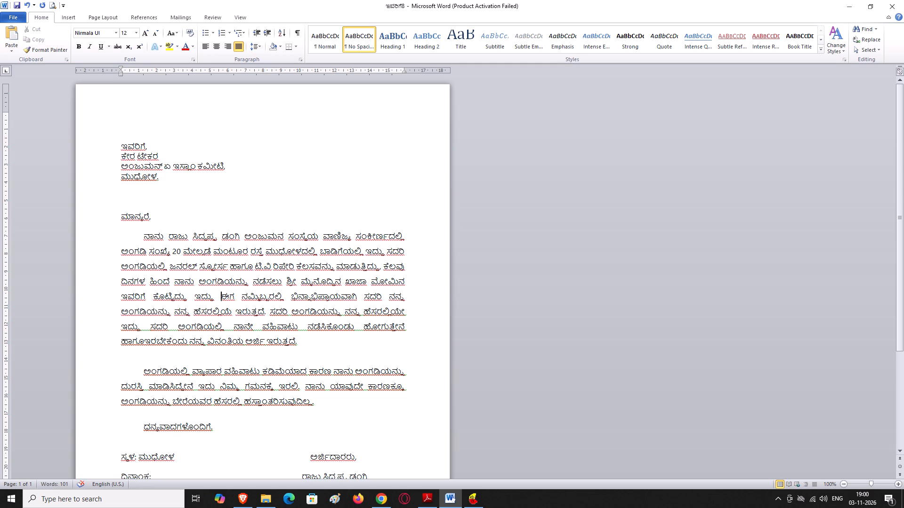
Delete the text from ಹಾಗೂಇರಬೇಕೆಂದು to the end of the first body paragraph and close it with a period after ಹೋಗುತ್ತೇನೆ.
{"action": "key", "text": "Down"}
{"action": "key", "text": "Down"}
{"action": "key", "text": "Down"}
{"action": "key", "text": "Left"}
{"action": "key", "text": "Left"}
{"action": "key", "text": "Left"}
{"action": "key", "text": "Left"}
{"action": "key", "text": "Left"}
{"action": "key", "text": "Left"}
{"action": "key", "text": "Left"}
{"action": "key", "text": "Left"}
{"action": "key", "text": "Left"}
{"action": "key", "text": "Left"}
{"action": "key", "text": "Left"}
{"action": "key", "text": "Left"}
{"action": "key", "text": "Left"}
{"action": "key", "text": "shift+End"}
{"action": "key", "text": "Delete"}
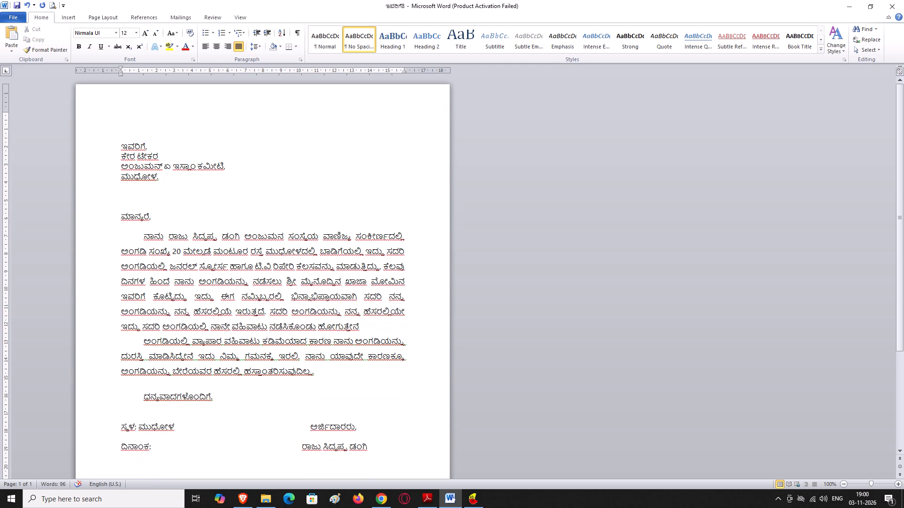
{"action": "key", "text": "period"}
Insert a blank line between the first body paragraph and the paragraph starting with ಅಂಗಡಿಯಲ್ಲಿ ವ್ಯಾಪಾರ.
{"action": "key", "text": "Return"}
{"action": "key", "text": "Return"}
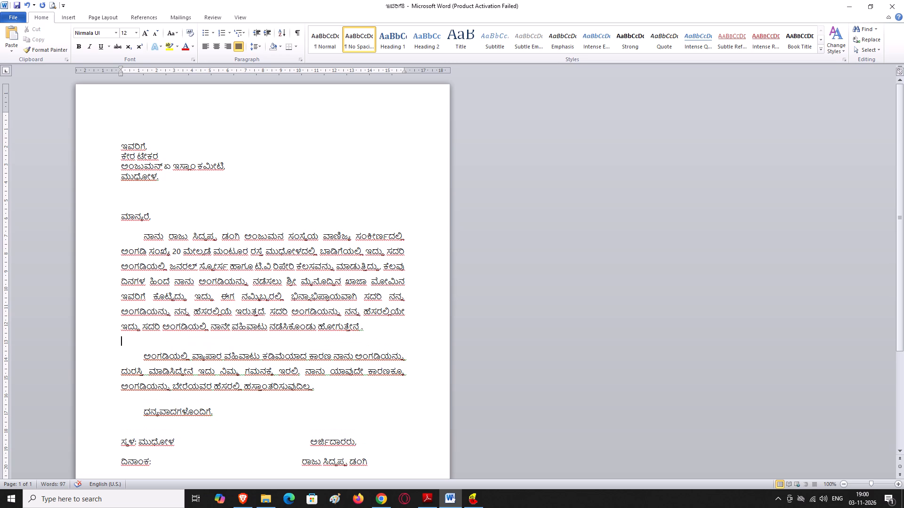
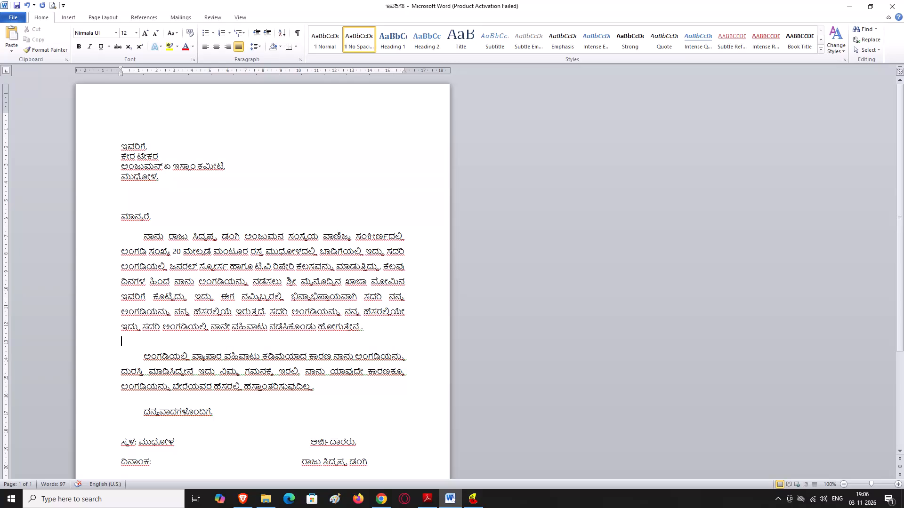
Replace ಕಮೀಟಿ with ಸಂಸ್ಥೆ in the addressee's organisation line, keeping ಮುಧೋಳ on its own line below.
{"action": "left_click", "coordinate": [196, 167]}
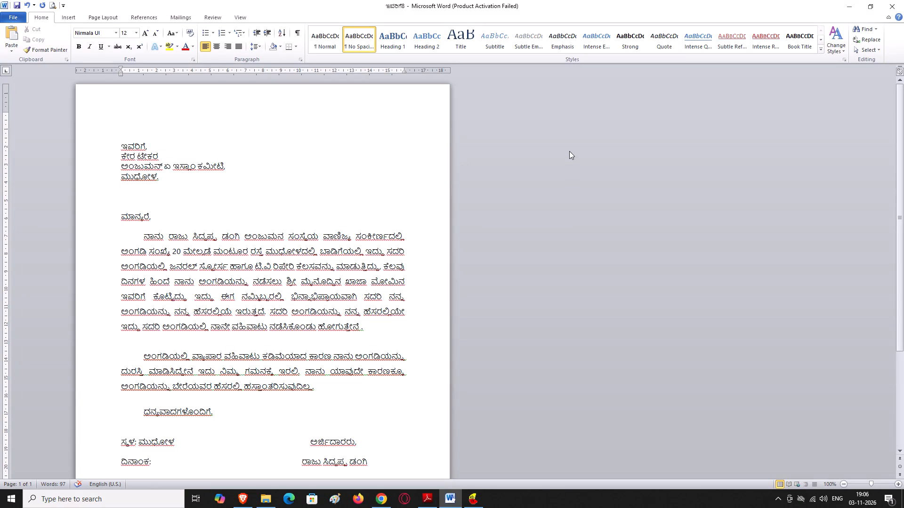
{"action": "key", "text": "Right"}
{"action": "key", "text": "shift+Right"}
{"action": "key", "text": "shift+Right"}
{"action": "key", "text": "shift+Right"}
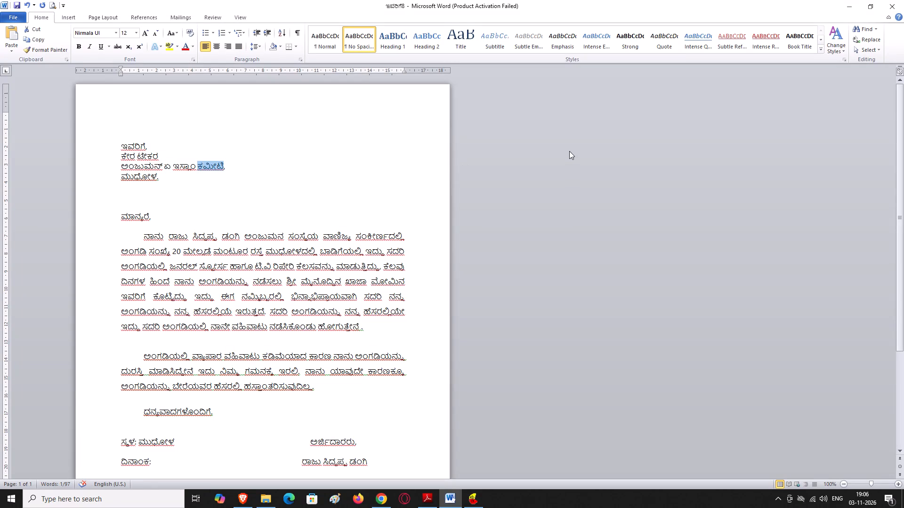
{"action": "type", "text": "sಸ<"}
{"action": "key", "text": "BackSpace"}
{"action": "key", "text": "BackSpace"}
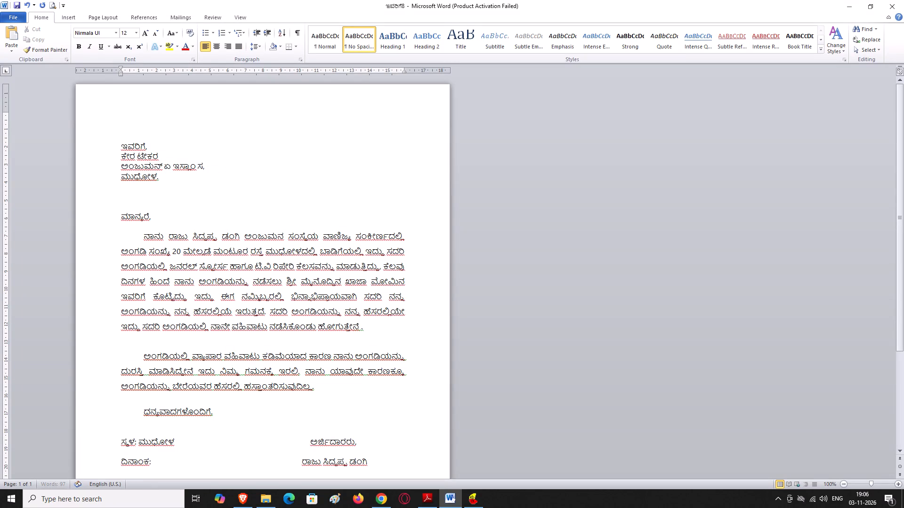
{"action": "type", "text": "Mಂಸs್fTಥeೆ"}
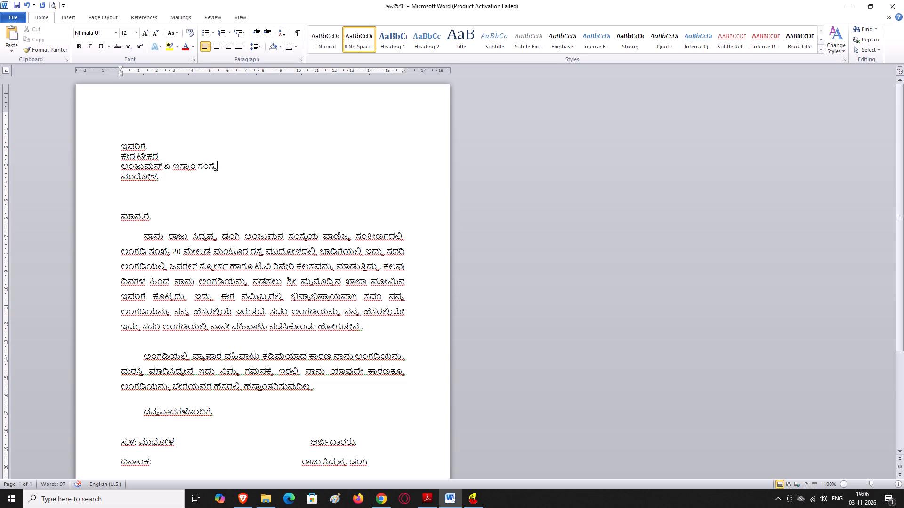
{"action": "key", "text": "Right"}
{"action": "key", "text": "Delete"}
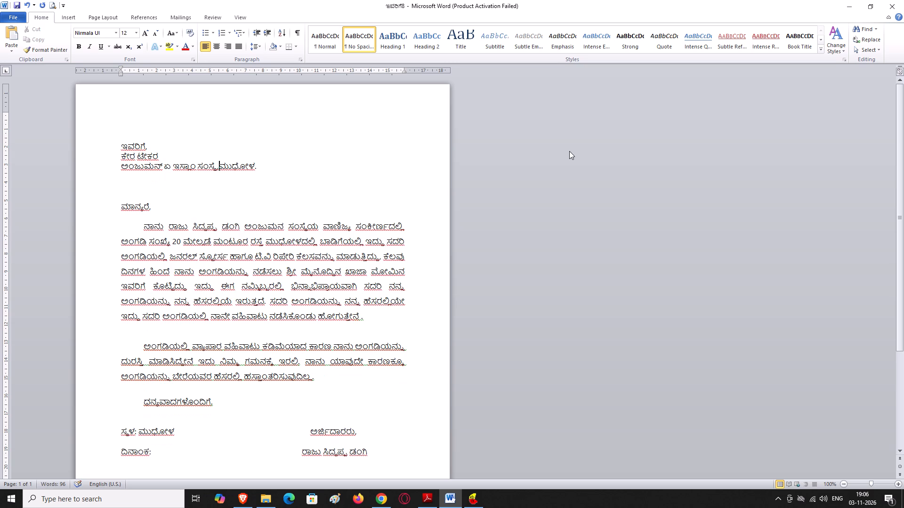
{"action": "key", "text": "Return"}
{"action": "key", "text": "Return"}
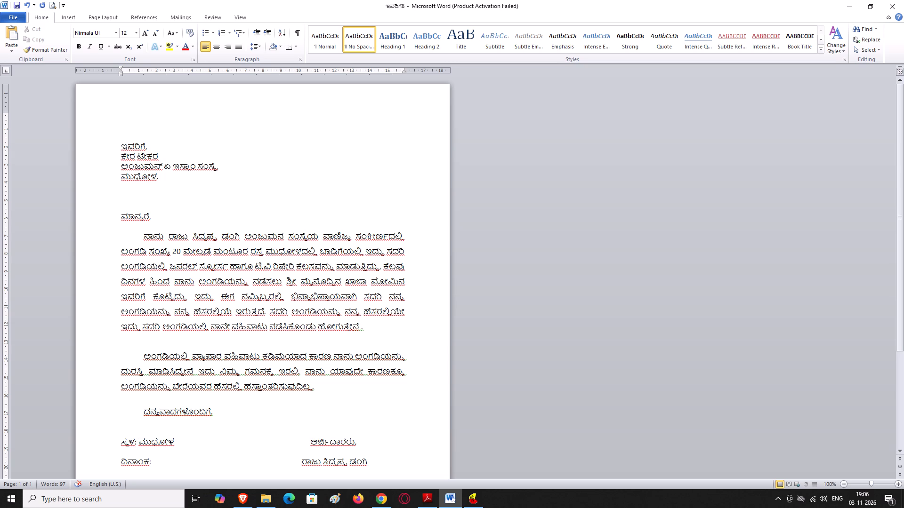
Change ಭಿನ್ನಾಭಿಪ್ರಾಯವಾಗಿ in the first body paragraph to "ಭಿನ್ನಾಭಿಪ್ರಾಯಗಳು ಸರಿ ಆಗಿದ್ದು", followed by a space.
{"action": "left_click", "coordinate": [358, 294]}
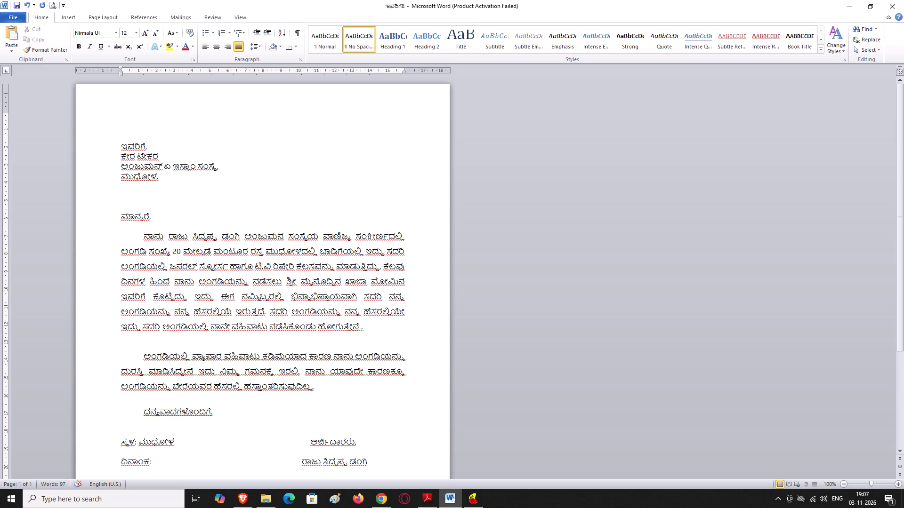
{"action": "key", "text": "BackSpace"}
{"action": "key", "text": "BackSpace"}
{"action": "key", "text": "BackSpace"}
{"action": "key", "text": "BackSpace"}
{"action": "key", "text": "BackSpace"}
{"action": "key", "text": "BackSpace"}
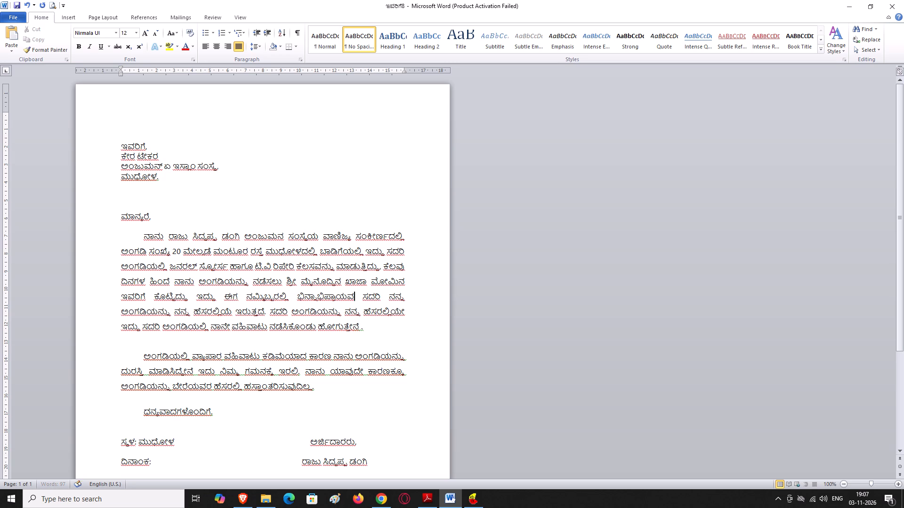
{"action": "key", "text": "BackSpace"}
{"action": "key", "text": "BackSpace"}
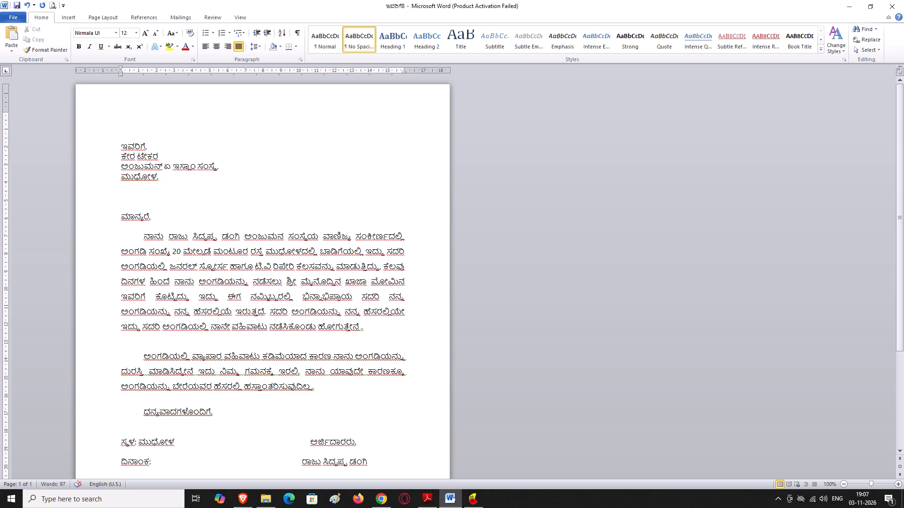
{"action": "type", "text": "gಗ"}
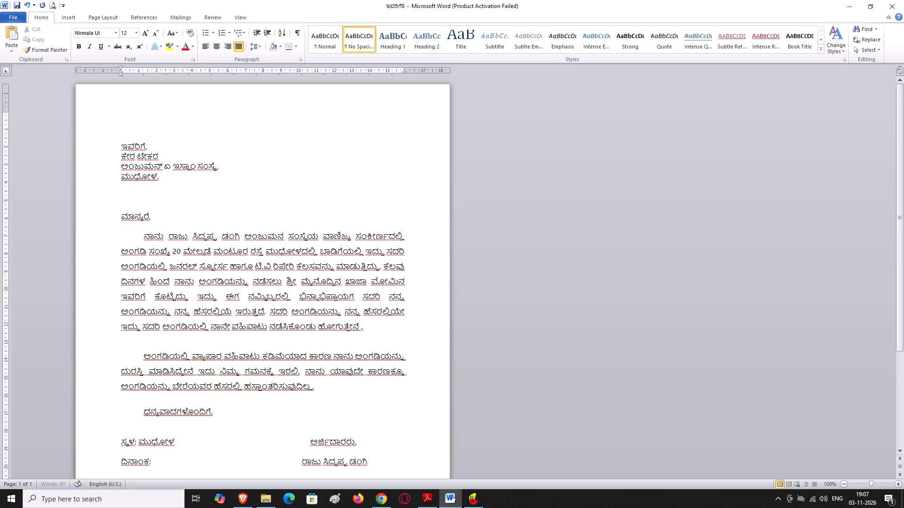
{"action": "type", "text": "Lಳuು sಸdದiಿ"}
{"action": "key", "text": "BackSpace"}
{"action": "key", "text": "BackSpace"}
{"action": "key", "text": "BackSpace"}
{"action": "key", "text": "BackSpace"}
{"action": "type", "text": "rರiಿ Aಆgಗiಿdದf್"}
{"action": "type", "text": "dದuು"}
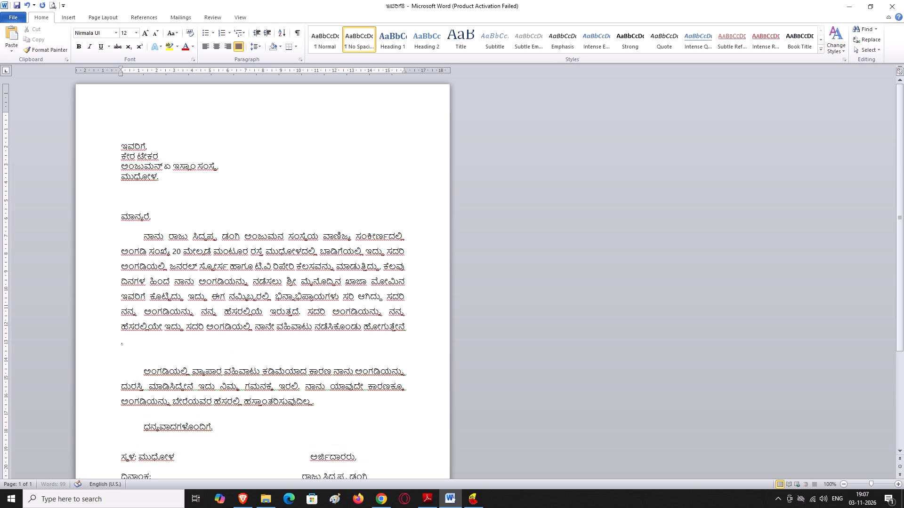
{"action": "key", "text": "space"}
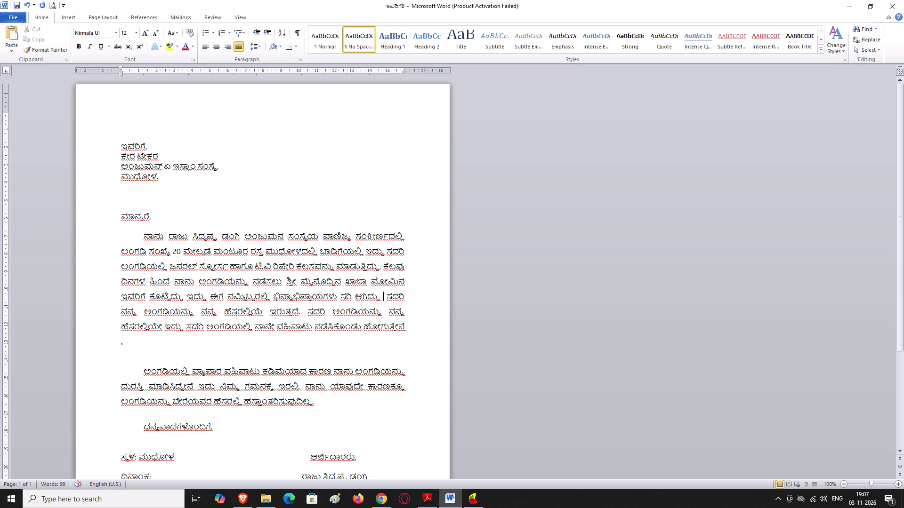
Delete the blank line between the first body paragraph and the paragraph starting with ಅಂಗಡಿಯಲ್ಲಿ ವ್ಯಾಪಾರ.
{"action": "key", "text": "Down"}
{"action": "key", "text": "Down"}
{"action": "key", "text": "Down"}
{"action": "key", "text": "Delete"}
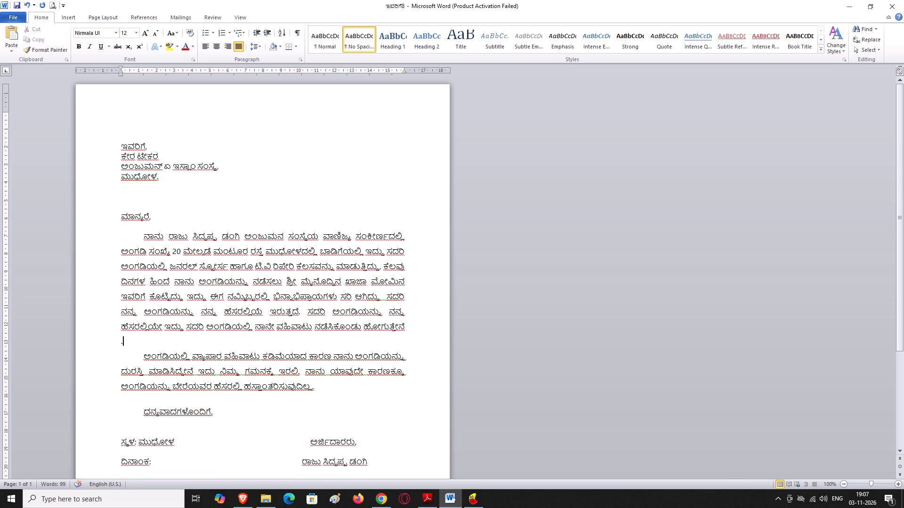
Save the revised letter under its existing file name.
{"action": "key", "text": "Down"}
{"action": "key", "text": "Down"}
{"action": "key", "text": "Down"}
{"action": "key", "text": "Down"}
{"action": "key", "text": "Down"}
{"action": "key", "text": "Down"}
{"action": "key", "text": "Down"}
{"action": "key", "text": "Down"}
{"action": "key", "text": "Down"}
{"action": "key", "text": "Down"}
{"action": "key", "text": "Down"}
{"action": "key", "text": "Down"}
{"action": "key", "text": "Down"}
{"action": "key", "text": "Down"}
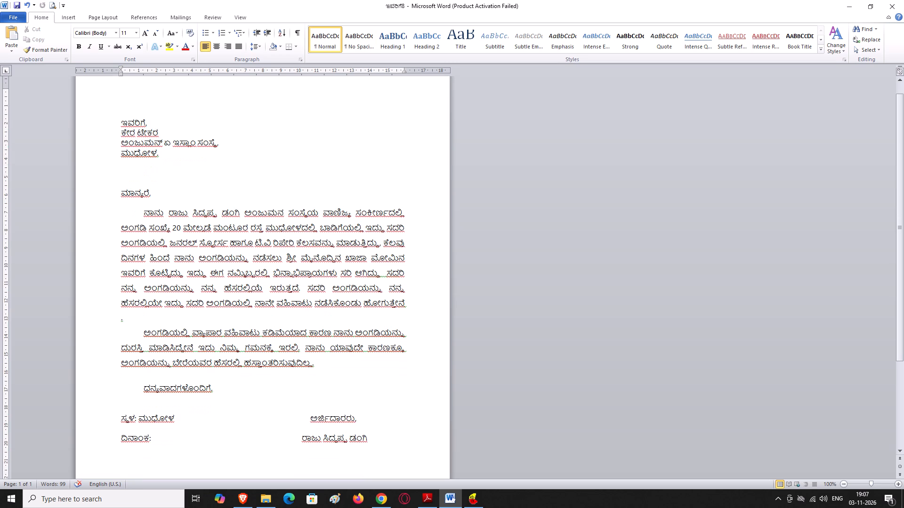
{"action": "left_click", "coordinate": [16, 6]}
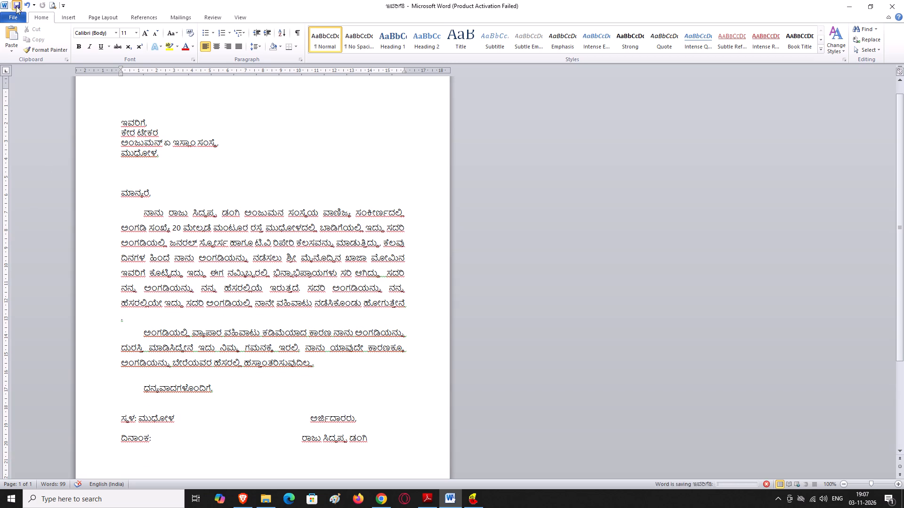
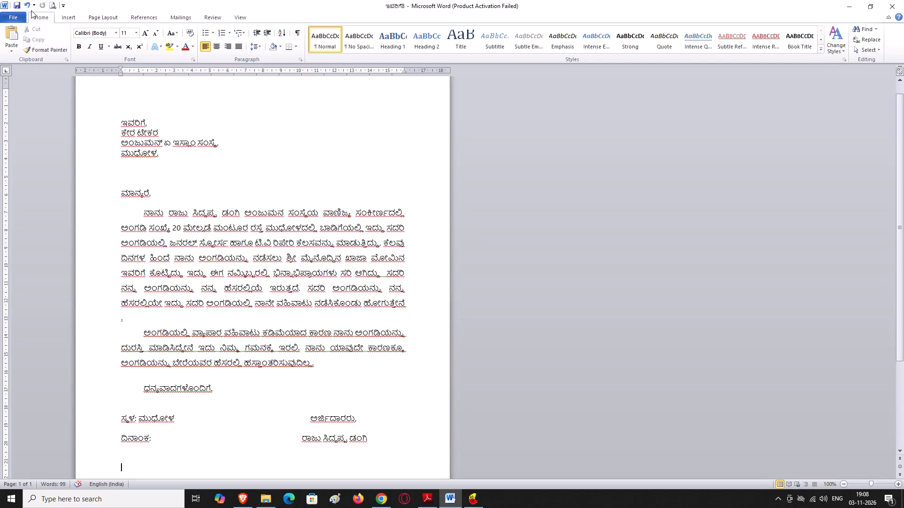
Save the letter document again under its current name.
{"action": "left_click", "coordinate": [17, 5]}
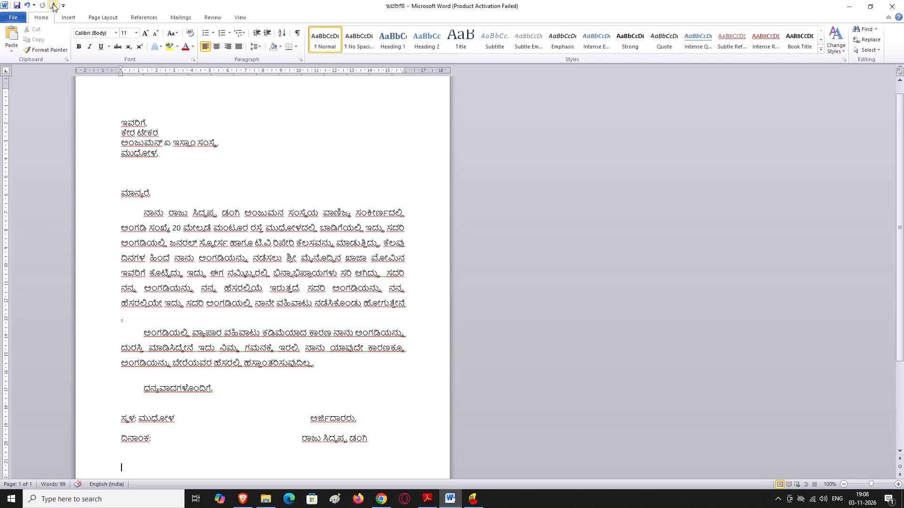
Print one copy of the letter on the Canon iR2200-3300 PCL5e with the paper source set to Stack Bypass.
{"action": "left_click", "coordinate": [53, 4]}
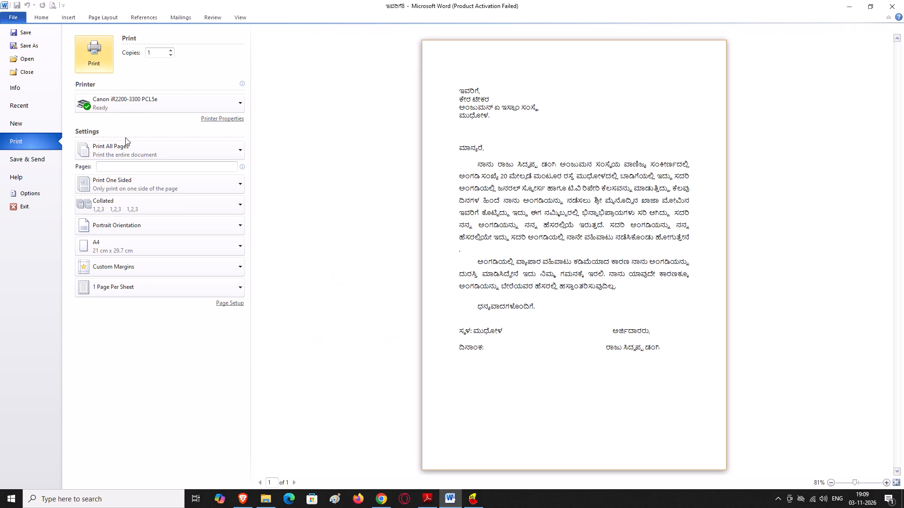
{"action": "left_click", "coordinate": [215, 117]}
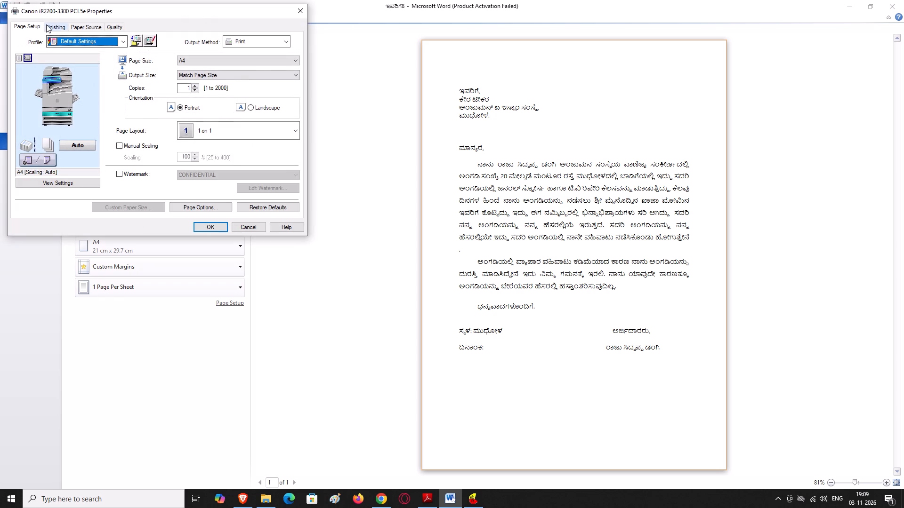
{"action": "left_click", "coordinate": [51, 24]}
{"action": "left_click", "coordinate": [71, 26]}
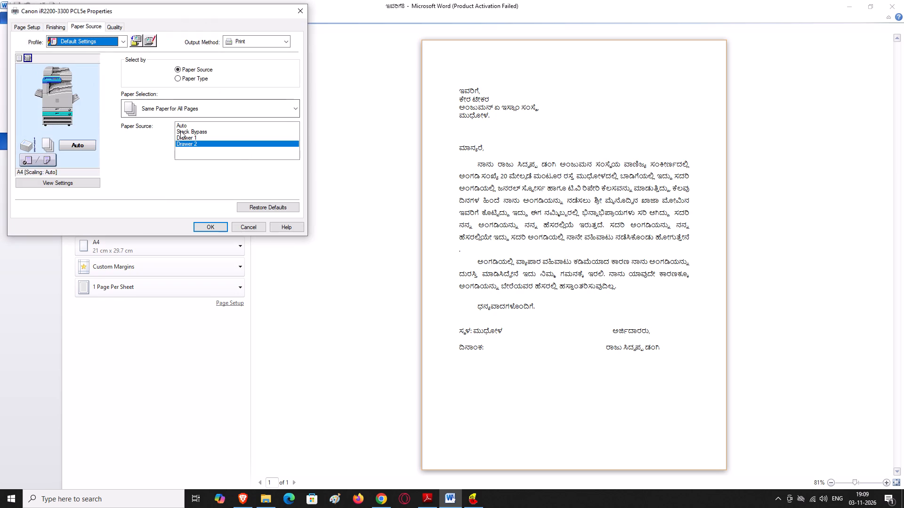
{"action": "left_click", "coordinate": [181, 131]}
{"action": "left_click", "coordinate": [202, 225]}
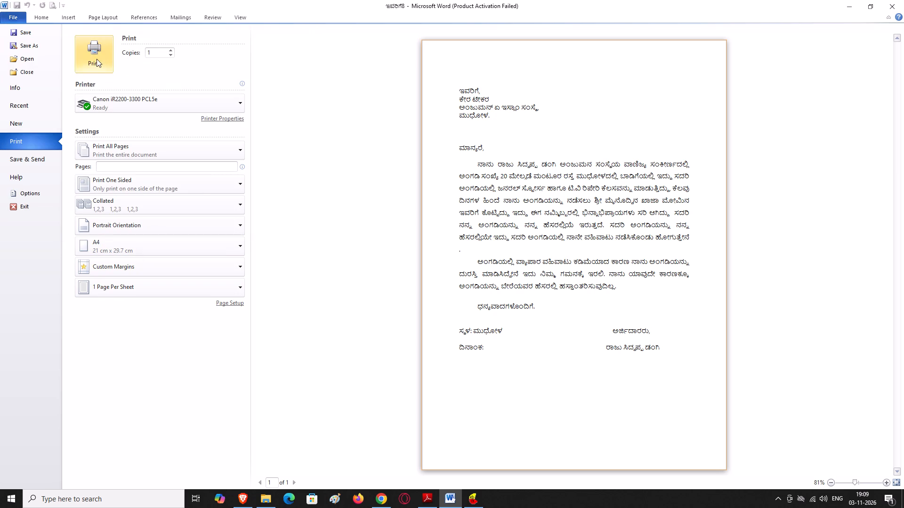
{"action": "left_click", "coordinate": [97, 59]}
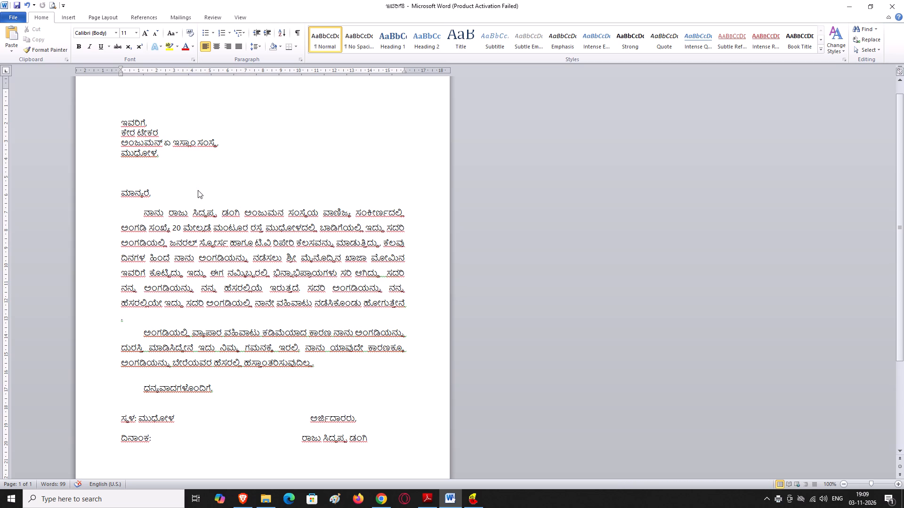